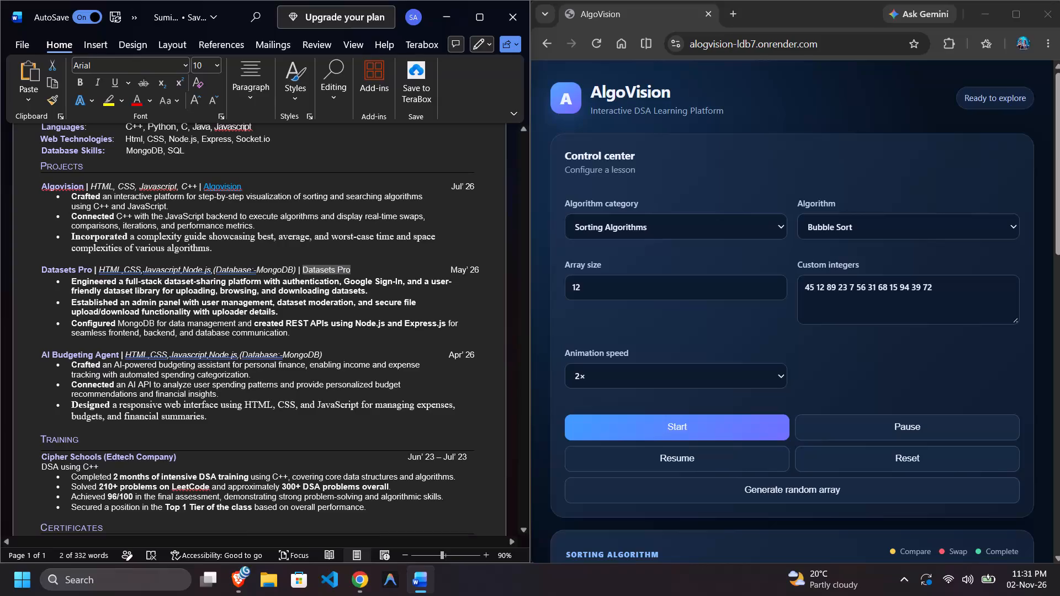
Switch to Chrome and open a new tab beside the AlgoVision page.
click(703, 173)
key(ctrl+t)
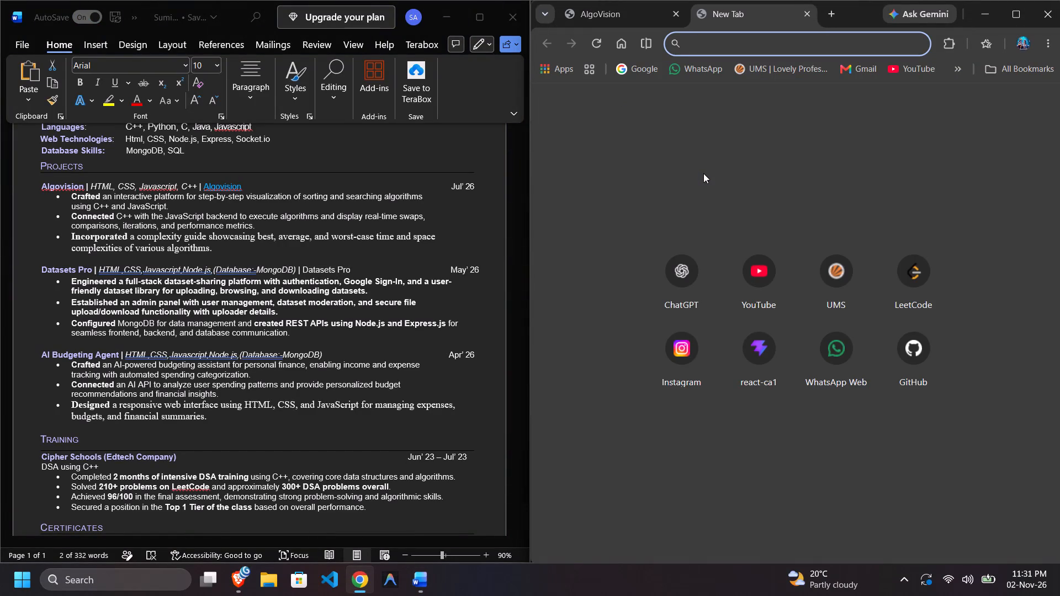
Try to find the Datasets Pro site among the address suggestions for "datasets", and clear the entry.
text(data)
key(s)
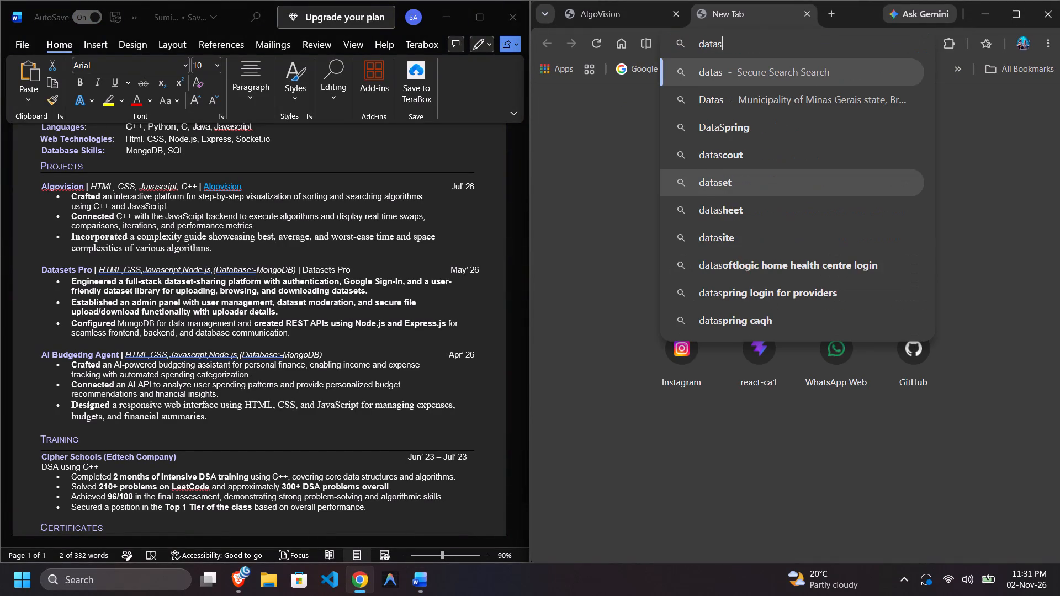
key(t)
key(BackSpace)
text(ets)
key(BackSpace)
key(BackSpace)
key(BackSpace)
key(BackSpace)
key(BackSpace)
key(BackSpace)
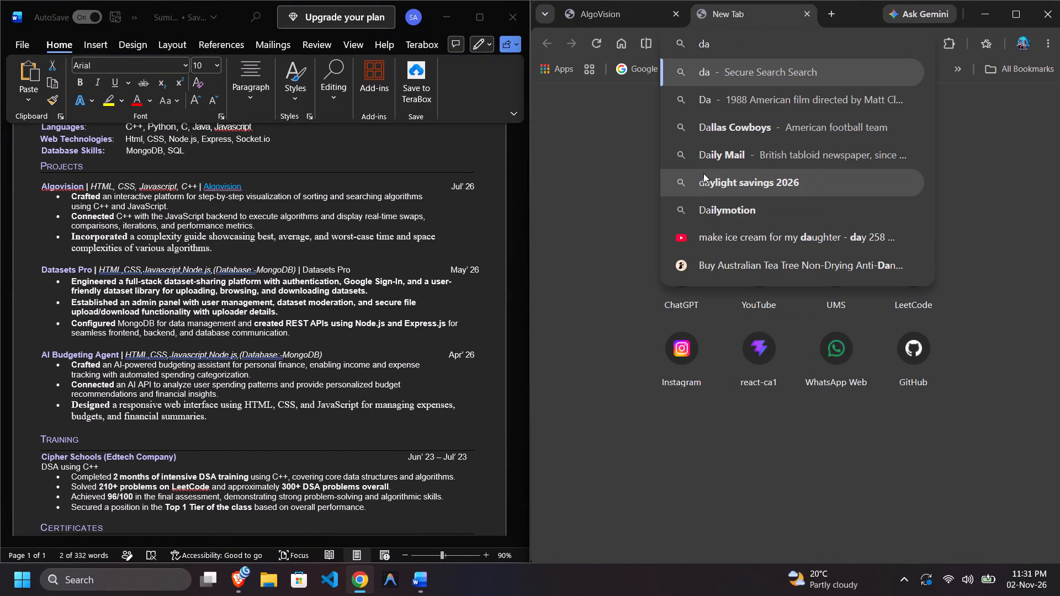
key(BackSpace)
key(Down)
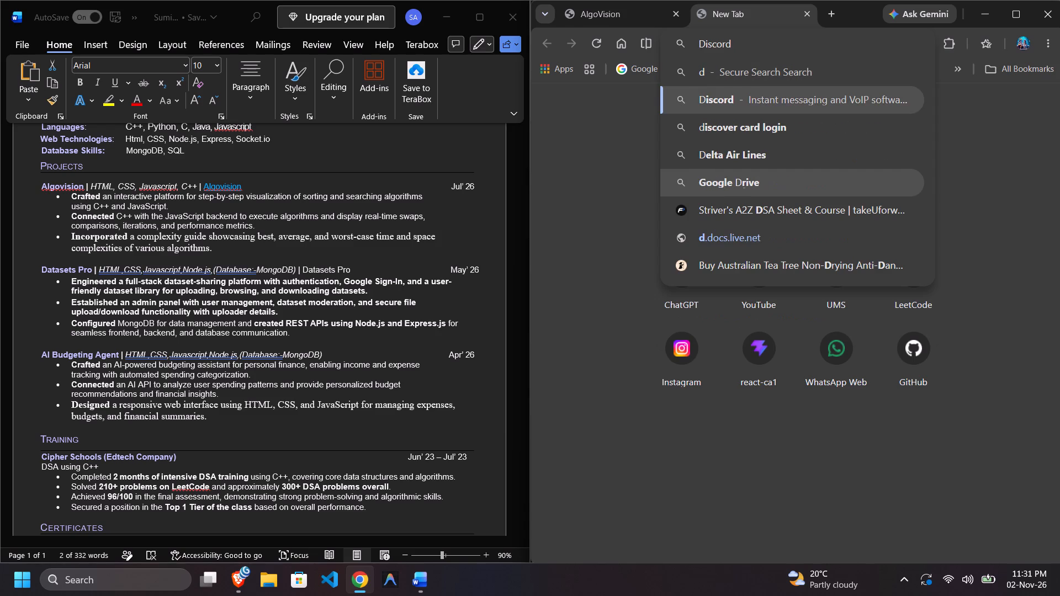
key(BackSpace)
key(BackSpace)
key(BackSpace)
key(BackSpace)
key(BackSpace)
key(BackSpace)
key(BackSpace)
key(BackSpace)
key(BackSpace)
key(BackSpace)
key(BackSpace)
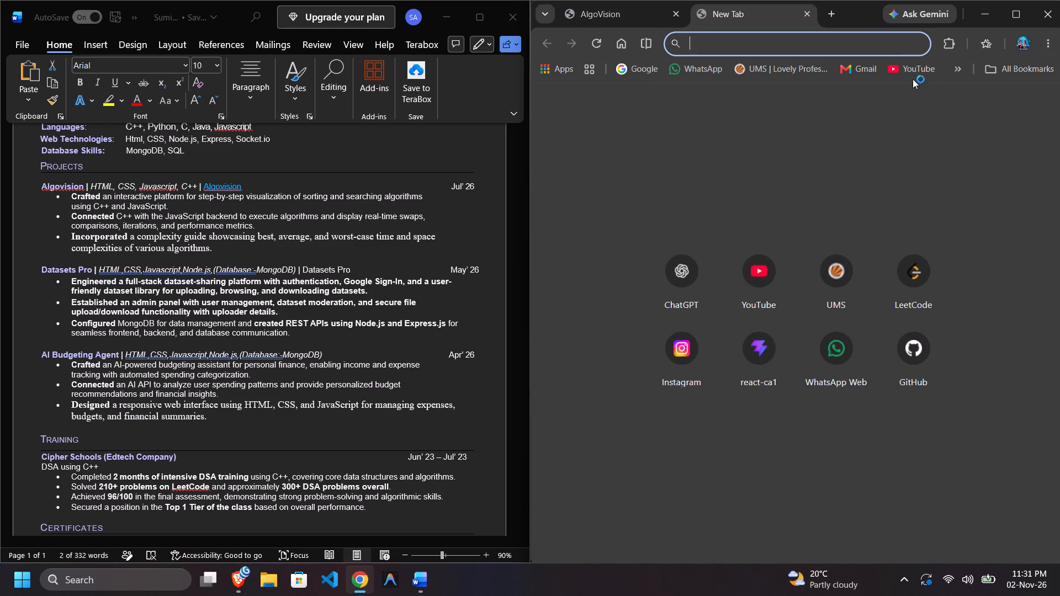
Look through the hidden bookmarks for the Datasets Pro site and close the list.
click(954, 62)
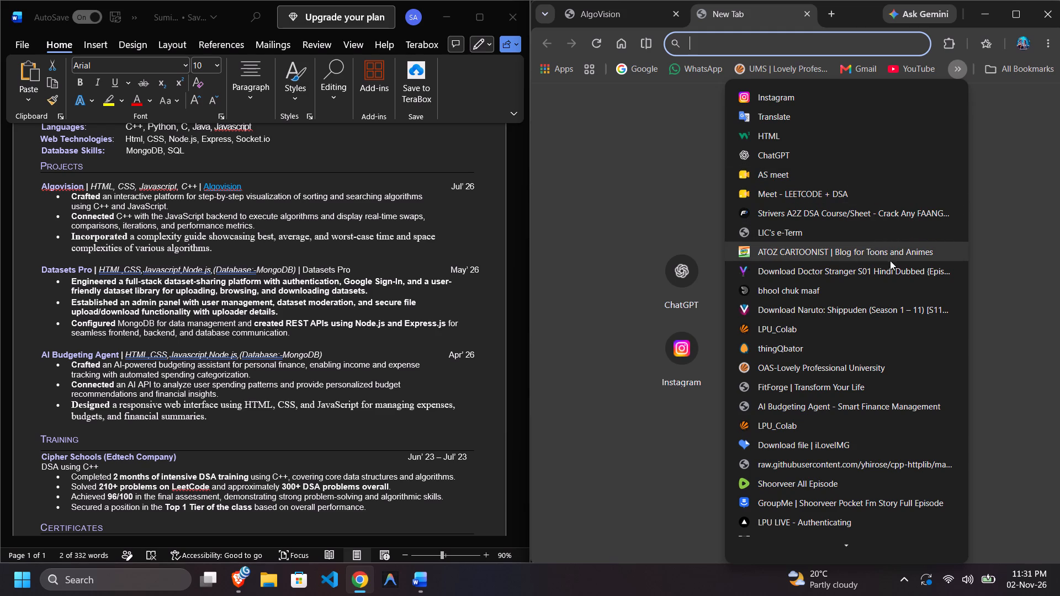
scroll(924, 382, down, 2)
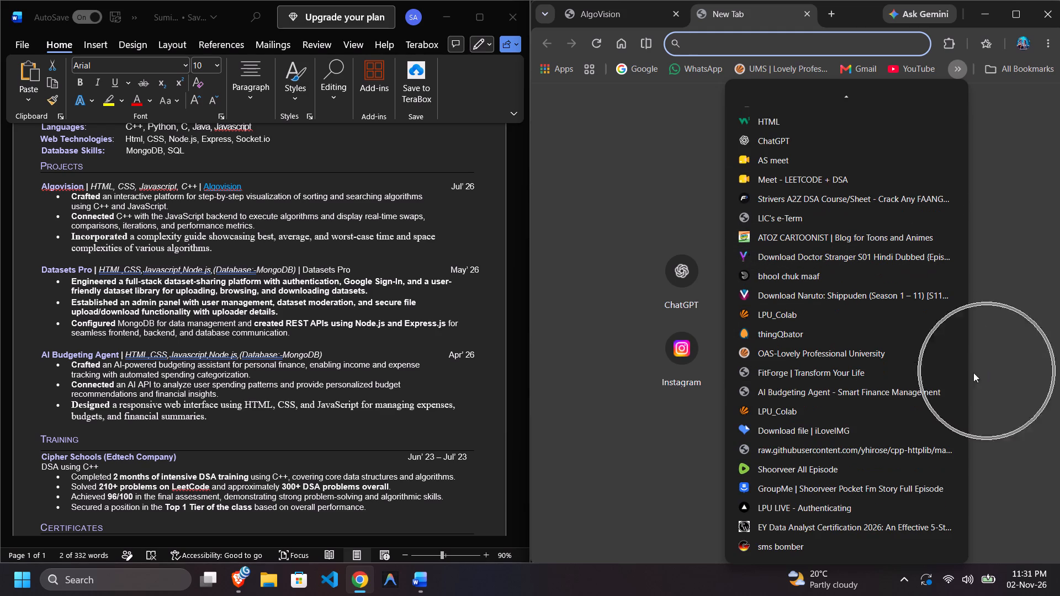
click(987, 153)
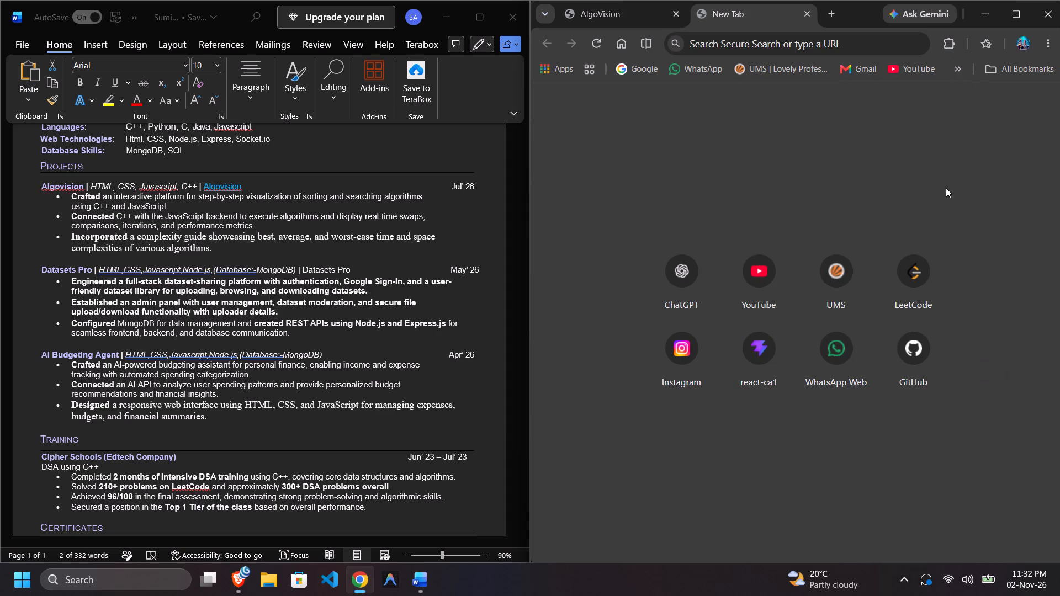
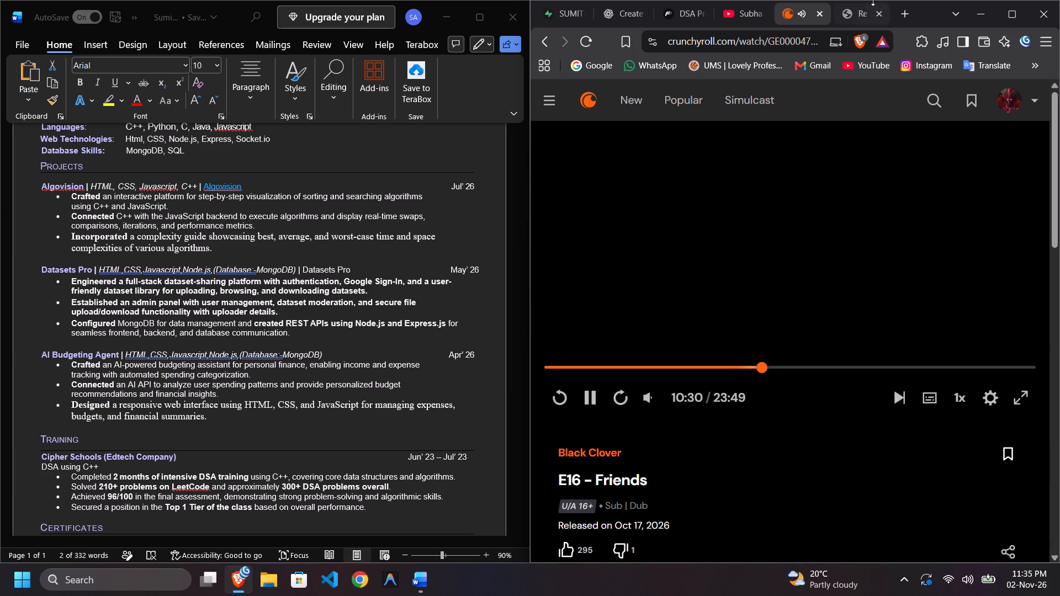
Bring up the Datasets Pro site at datastes.onrender.com in Brave to check that it loads.
click(861, 19)
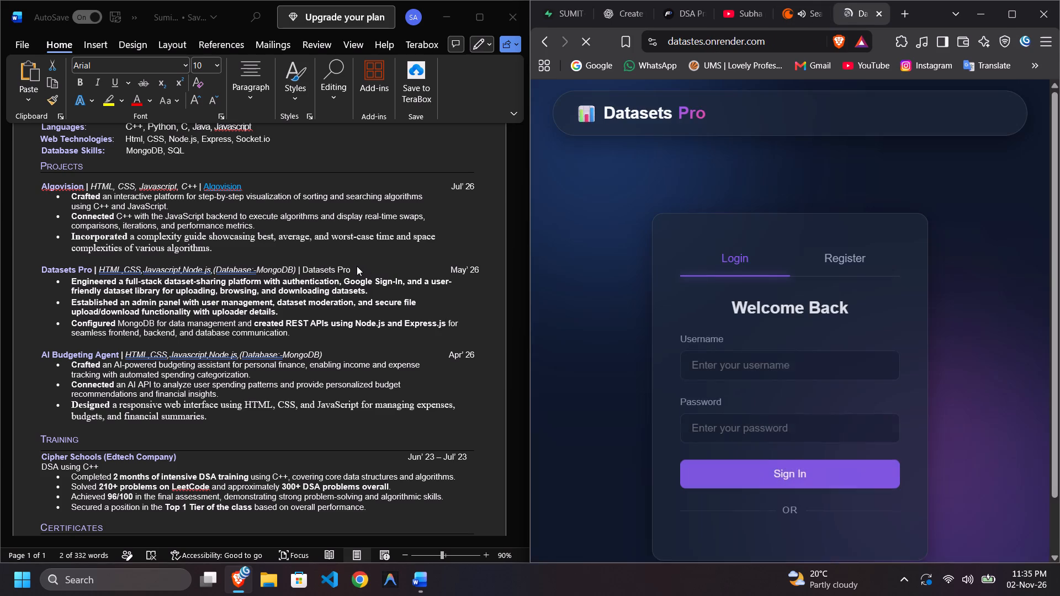
Switch to the Word résumé and select the link text "Datasets Pro" at the end of the Datasets Pro project heading.
drag(357, 266, 304, 265)
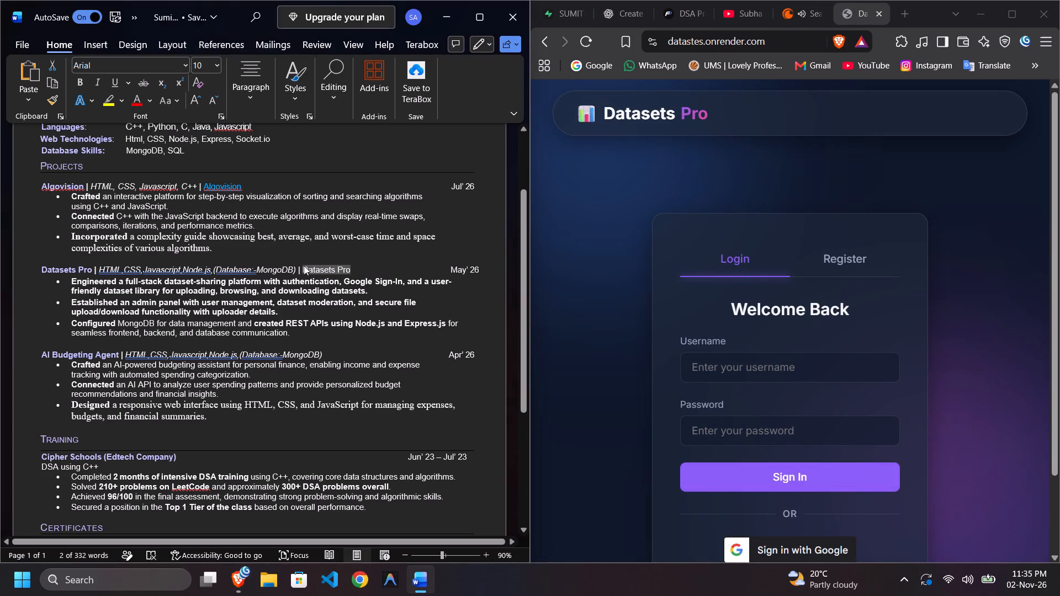
In the Word resume, hyperlink the "Datasets Pro" text ending that project's heading line to the copied Datasets Pro site address.
drag(304, 265, 356, 269)
drag(356, 269, 318, 269)
drag(318, 269, 311, 269)
key(ctrl+k)
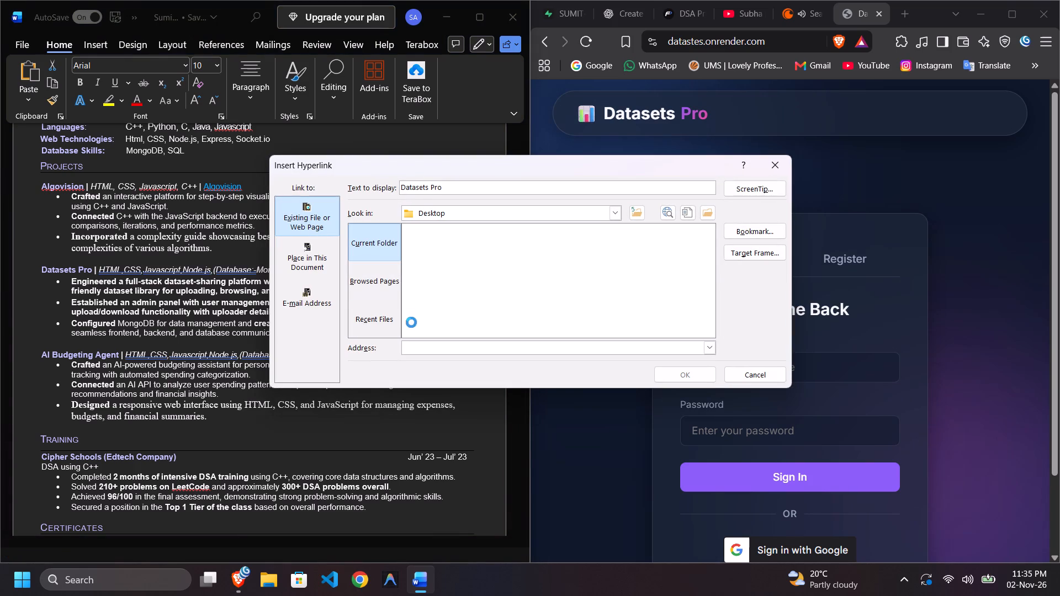
click(442, 343)
key(ctrl+v)
key(Return)
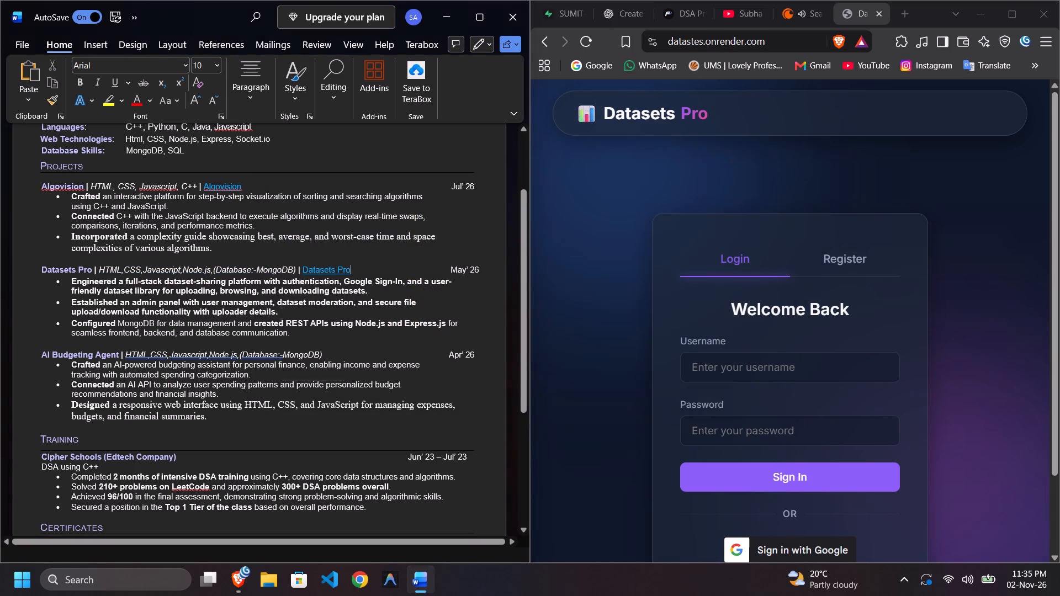
Append " | AI Budgeting Agent" to the end of the AI Budgeting Agent project's technology list, with the added name in non-italic text.
click(333, 350)
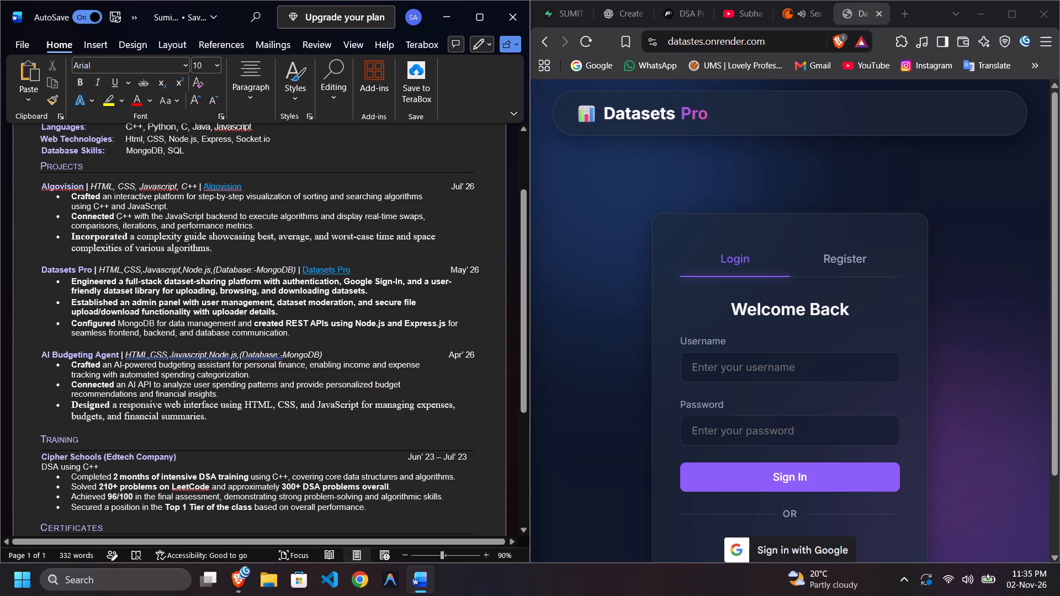
key(space)
text(|)
key(space)
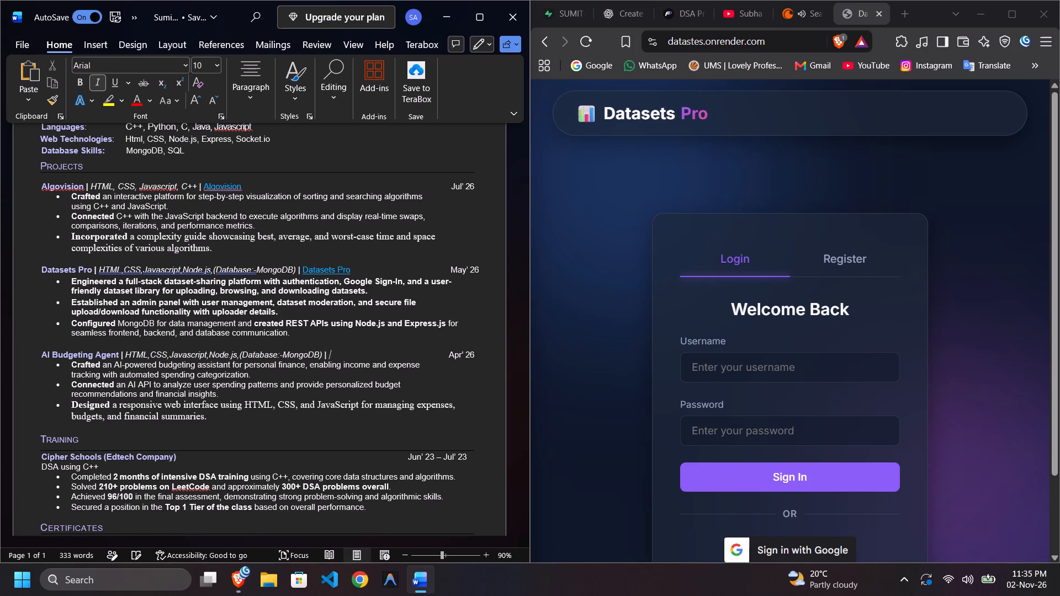
key(ctrl+i)
text(AI)
key(space)
text(Budgeting Agent)
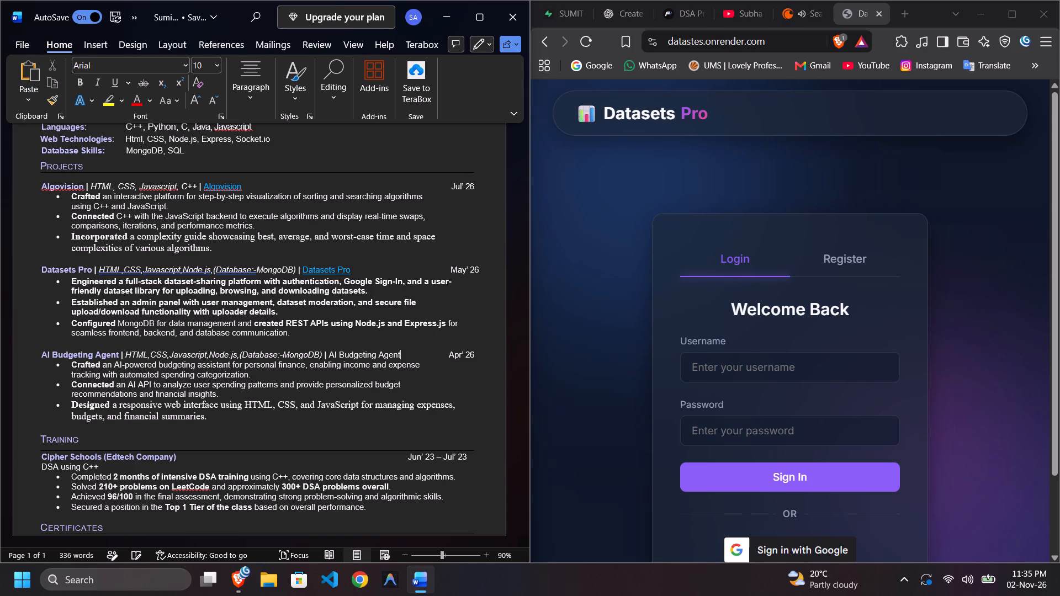
Select the added "AI Budgeting Agent" text after the separator in that project's heading line.
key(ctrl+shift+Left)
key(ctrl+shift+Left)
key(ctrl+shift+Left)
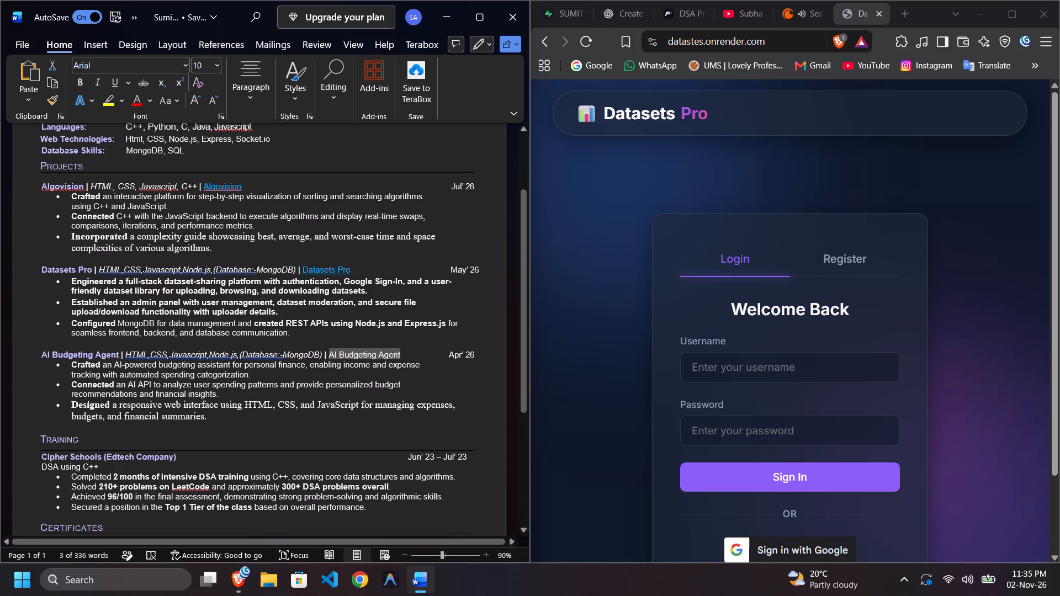
In a new Brave tab, check the address suggestions for "Ai" for the AI Budgeting Agent site, and clear the entry.
click(907, 19)
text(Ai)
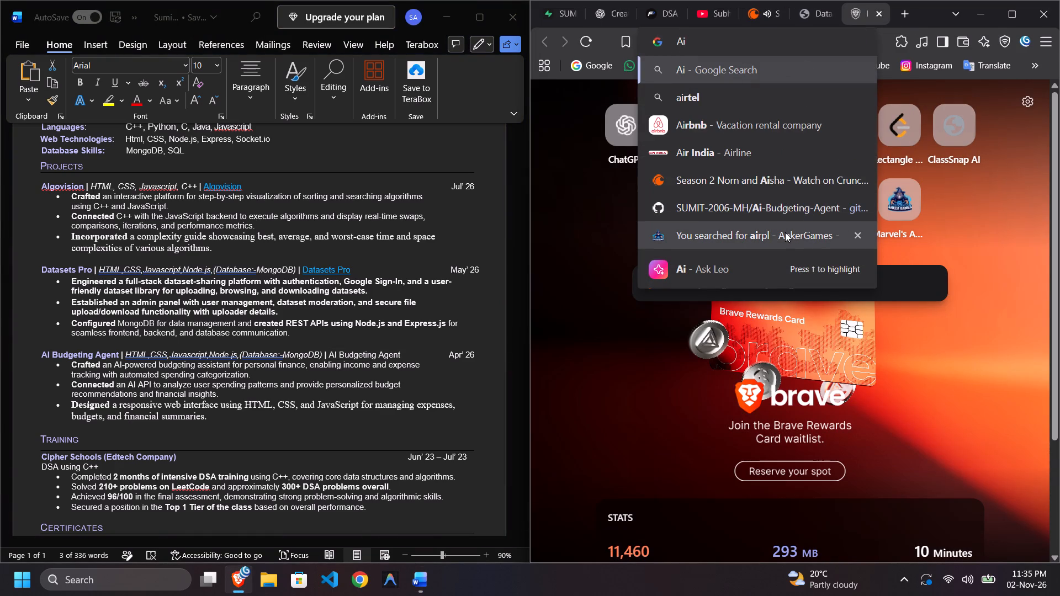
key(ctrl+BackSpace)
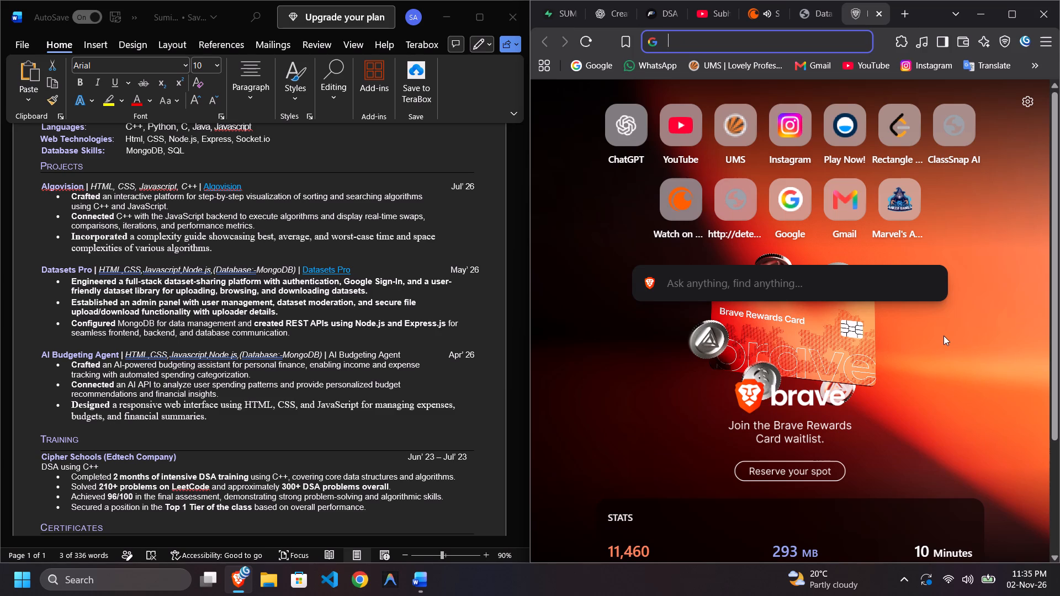
Search Windows for "whats" to find the WhatsApp app.
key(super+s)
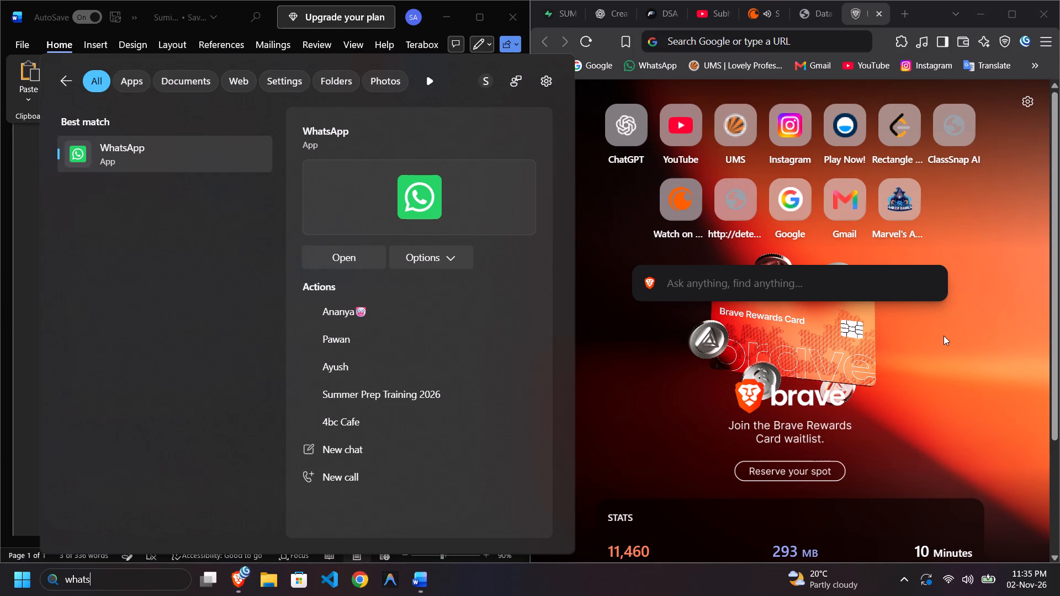
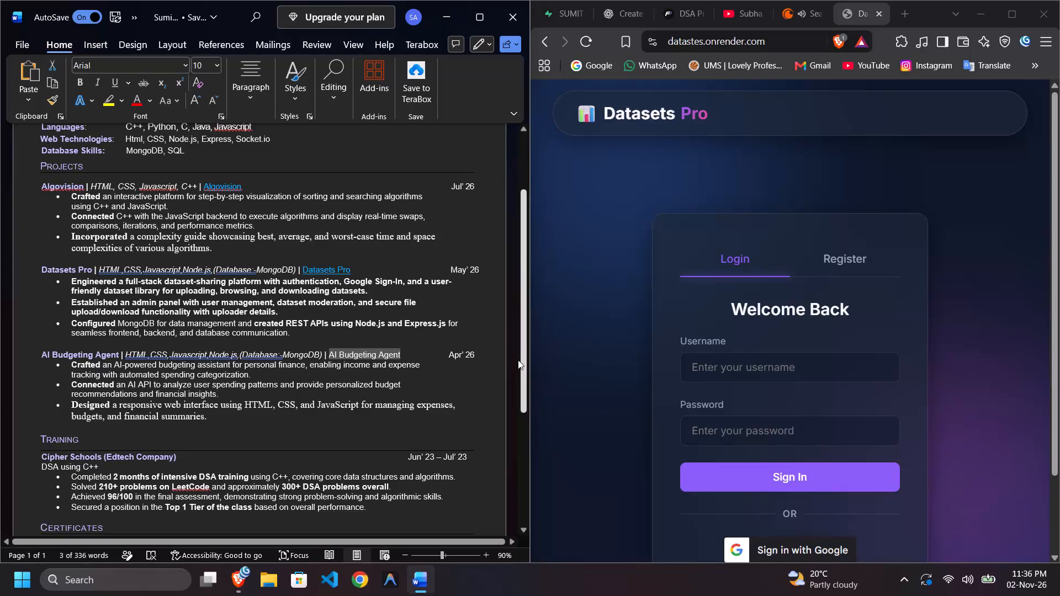
key(ctrl+k)
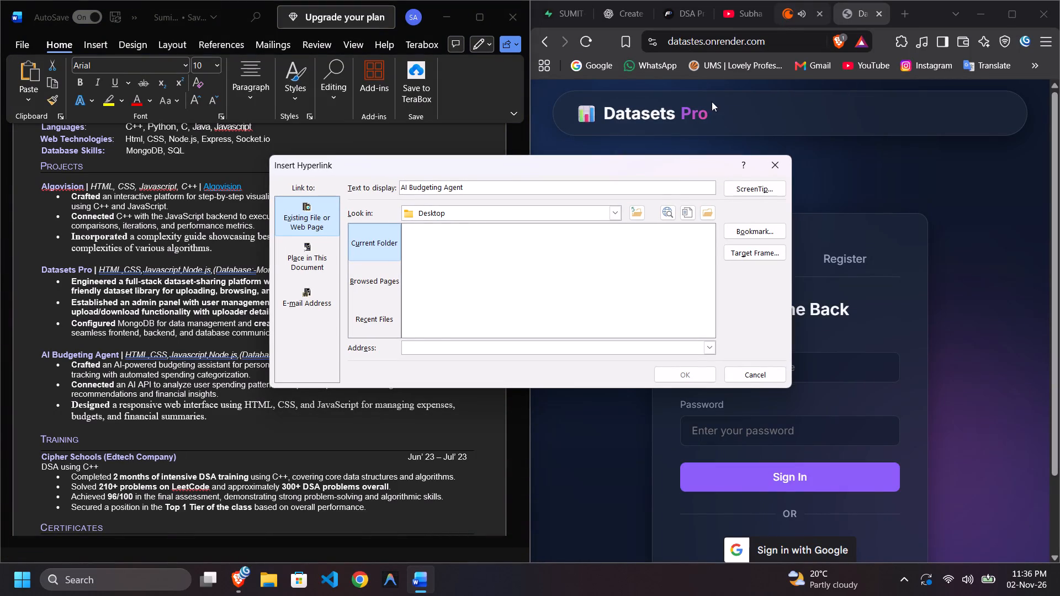
click(552, 349)
key(ctrl+v)
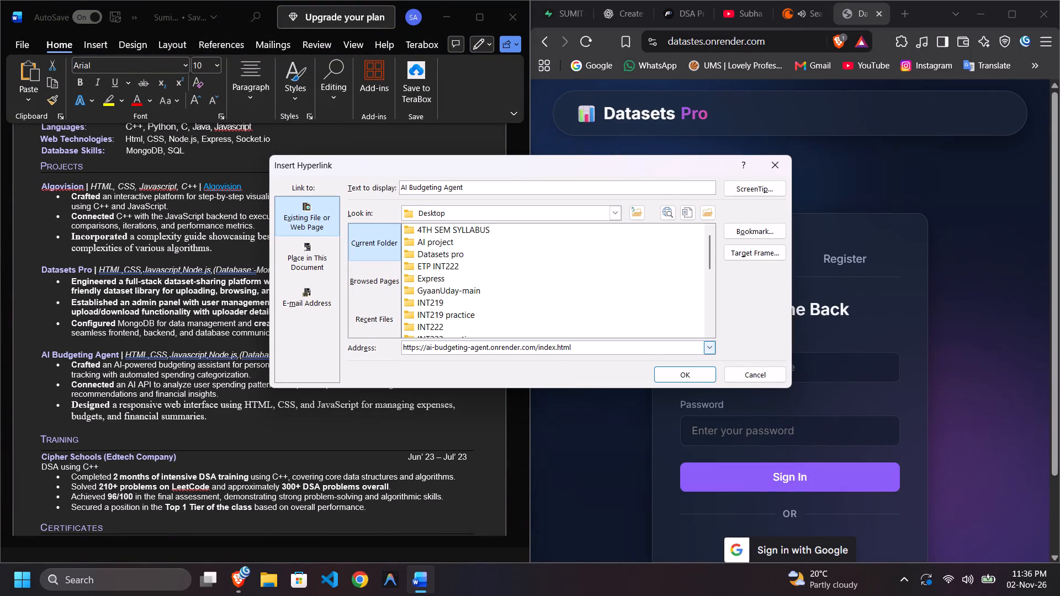
key(Return)
Switch to the browser and bring up the open Crunchyroll episode page.
click(796, 5)
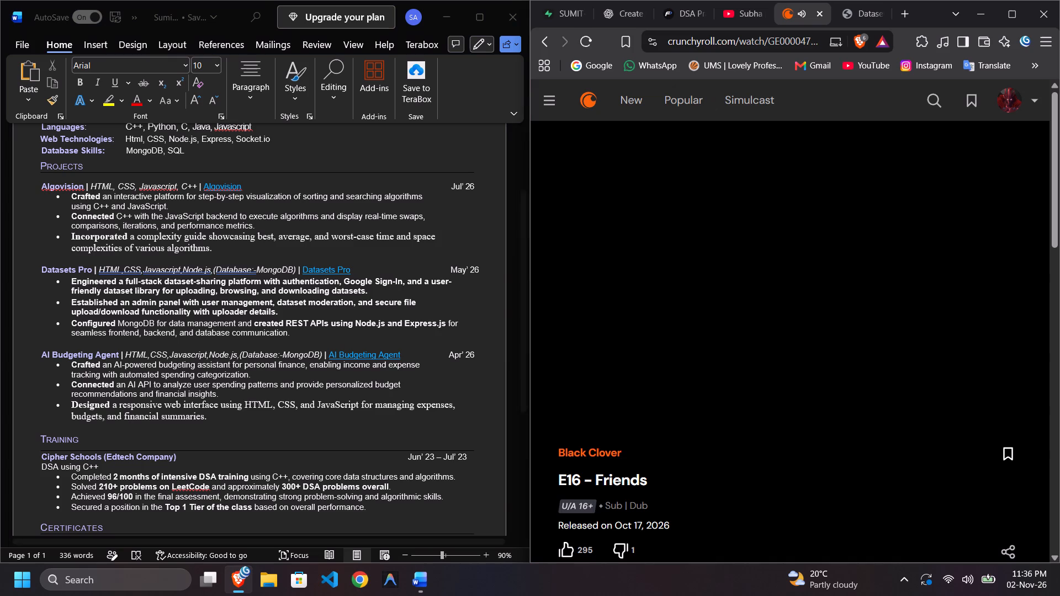
For the SQL Hacker-rank entry under Certificates, switch to the Brave browser and search the web for "Hacker rank" in a new tab.
scroll(385, 391, down, 2)
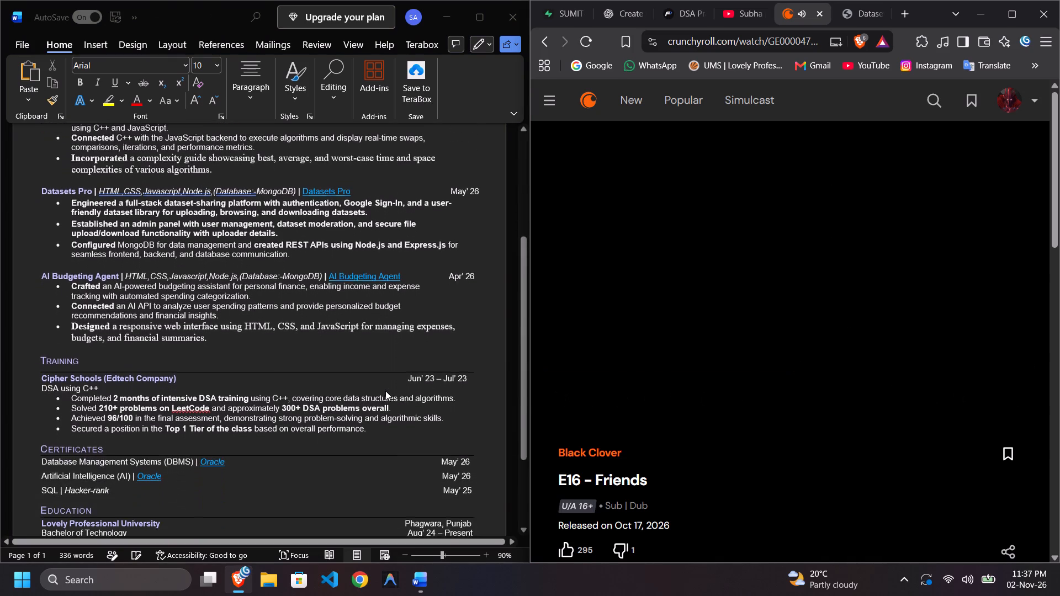
scroll(385, 391, down, 3)
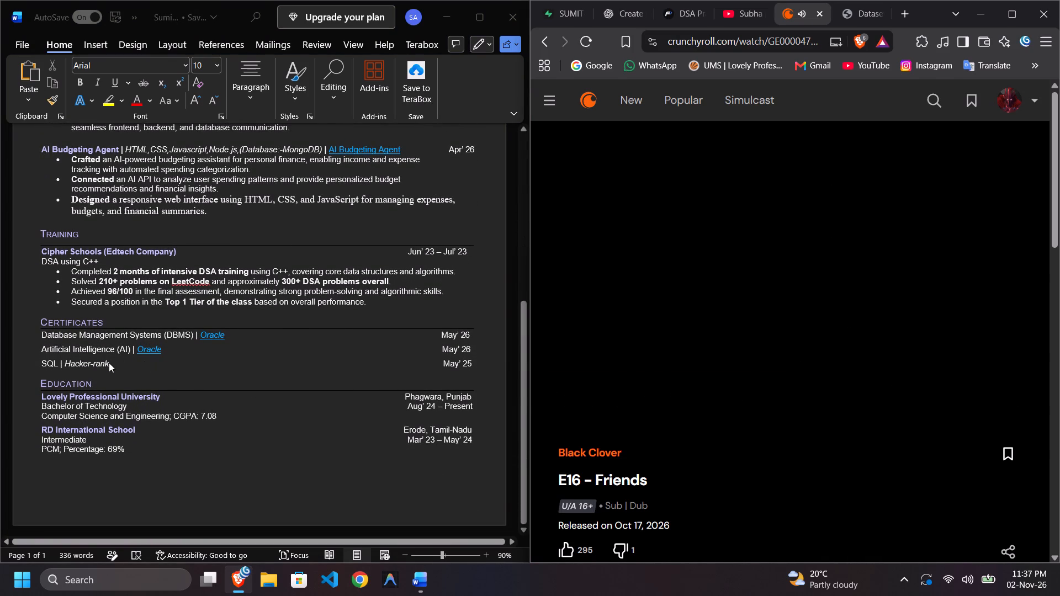
drag(109, 363, 70, 363)
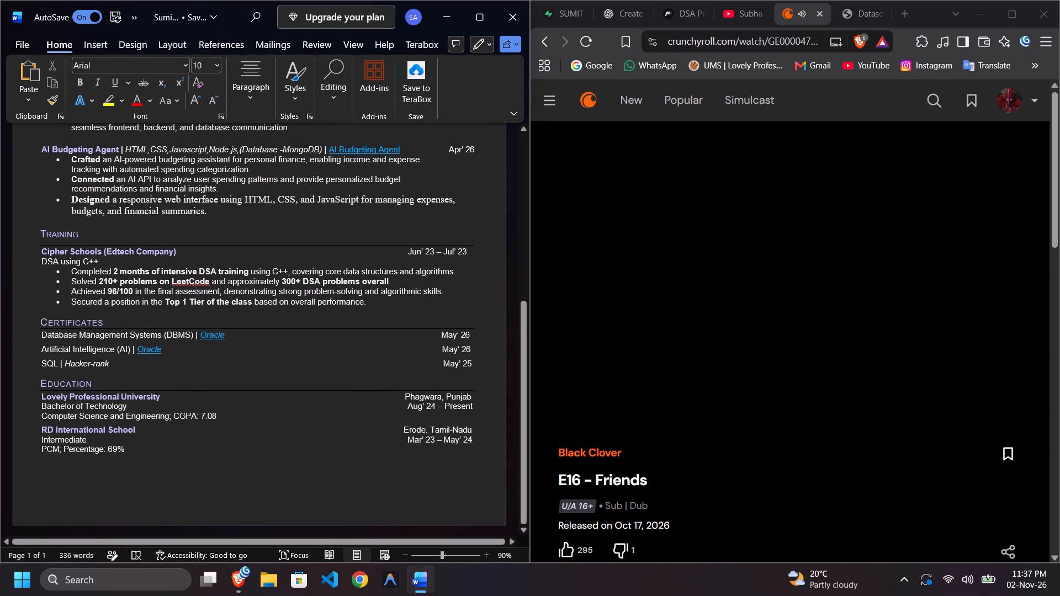
click(746, 469)
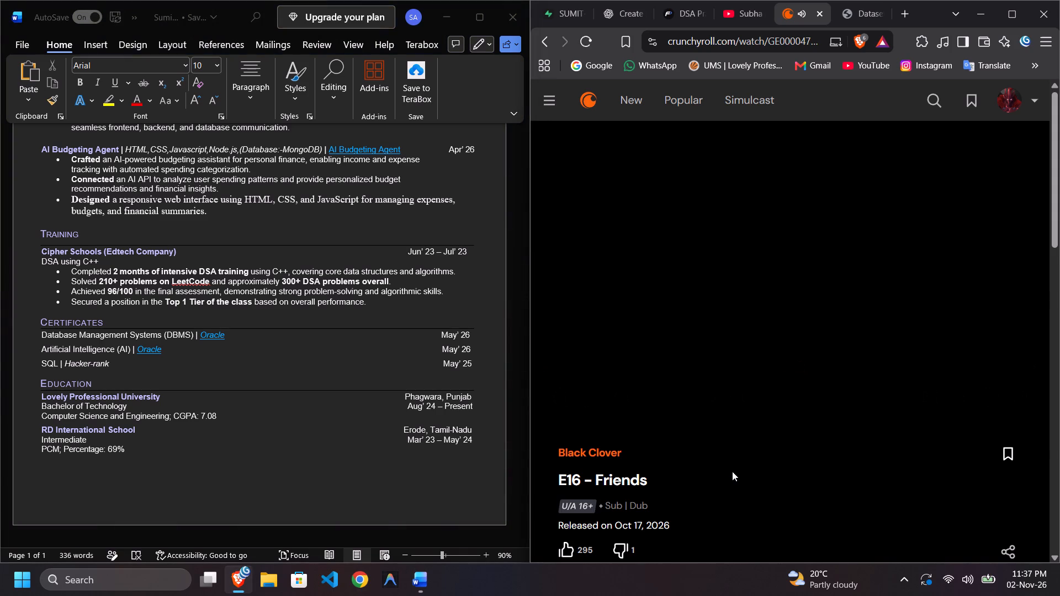
key(ctrl+t)
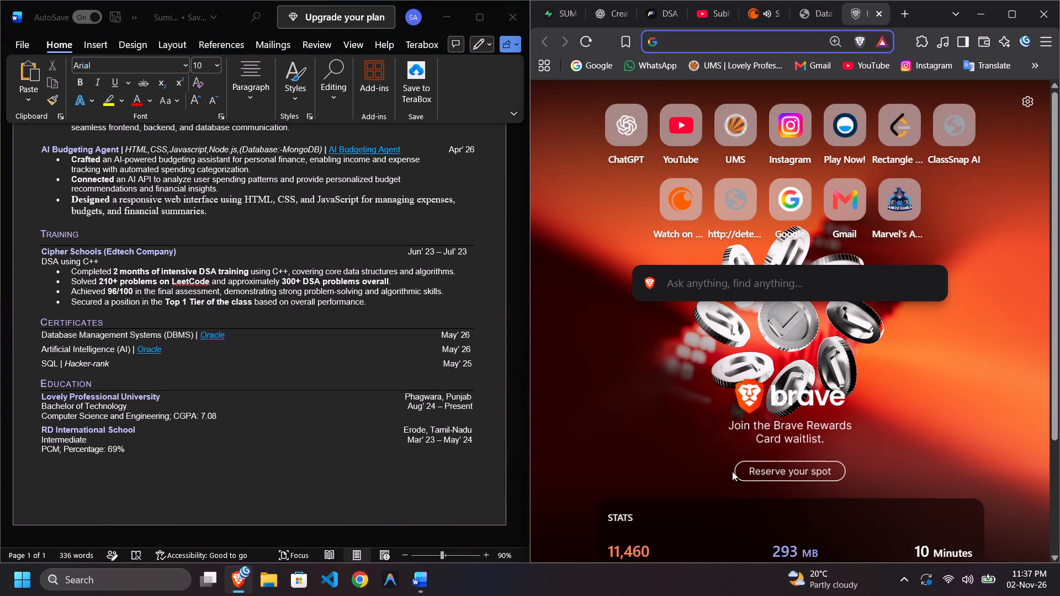
text(Hacker rank)
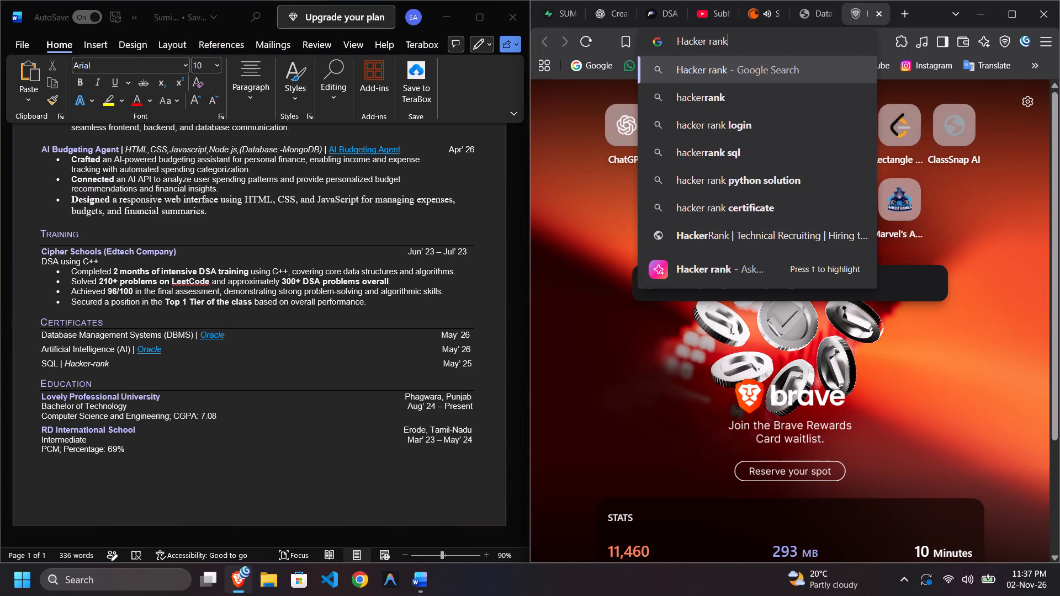
key(Return)
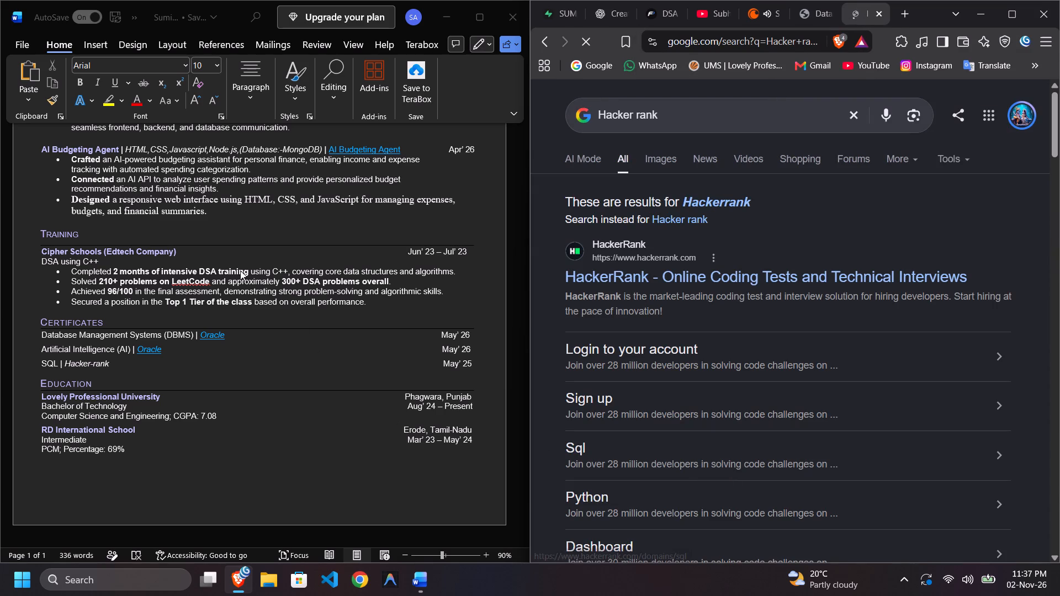
In the Word resume's Training section, append " | Certificate" after "Cipher Schools (Edtech Company)" in the heading line.
click(215, 249)
click(215, 249)
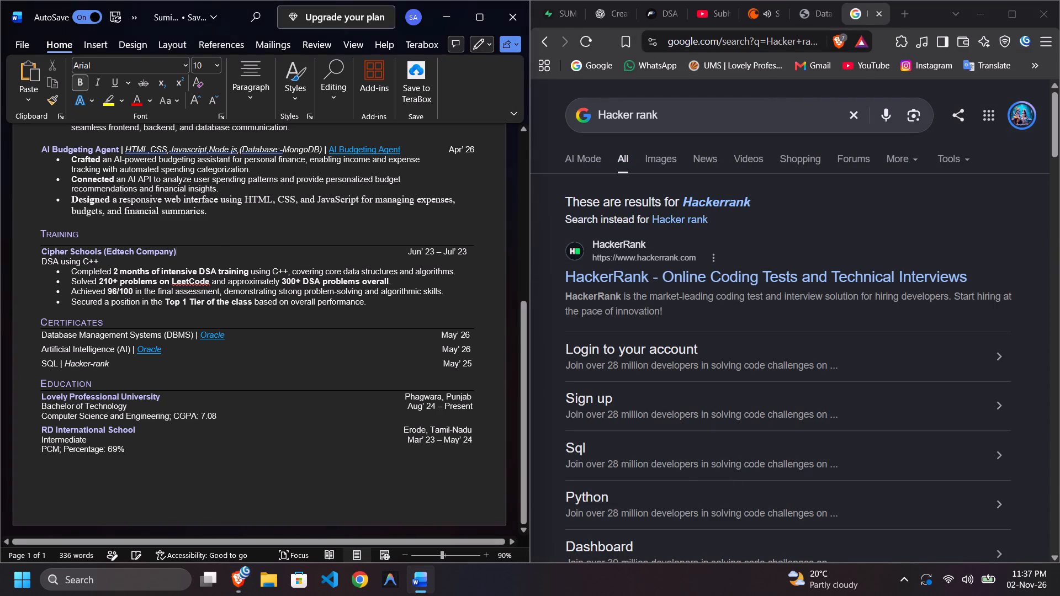
click(188, 253)
key(space)
text(| Certificate)
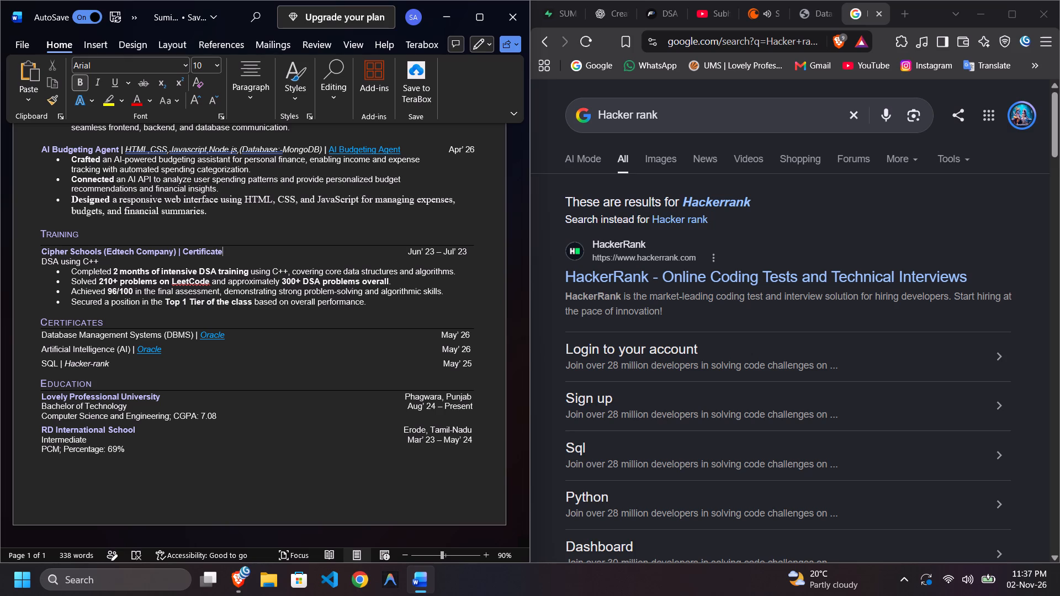
Change the font colour of the added "Certificate" text in the Cipher Schools heading to black.
key(ctrl+shift+Left)
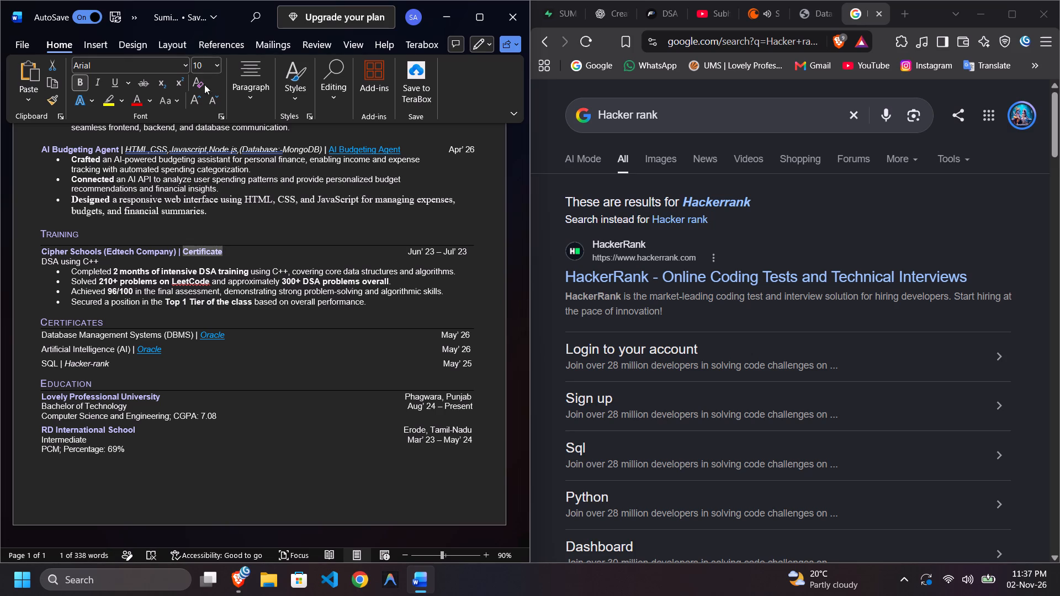
click(148, 103)
click(145, 191)
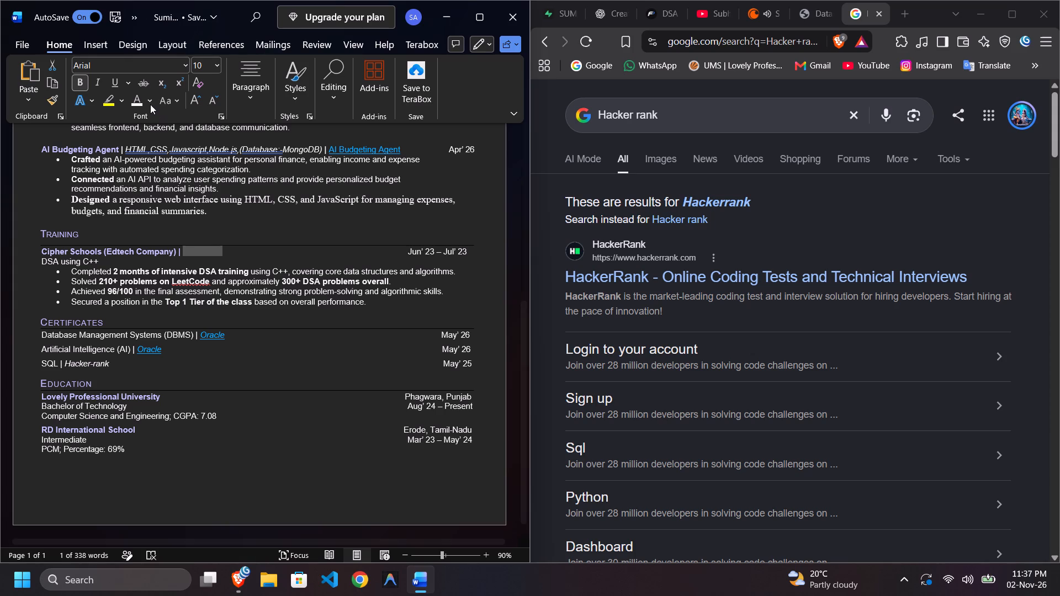
click(147, 103)
click(158, 183)
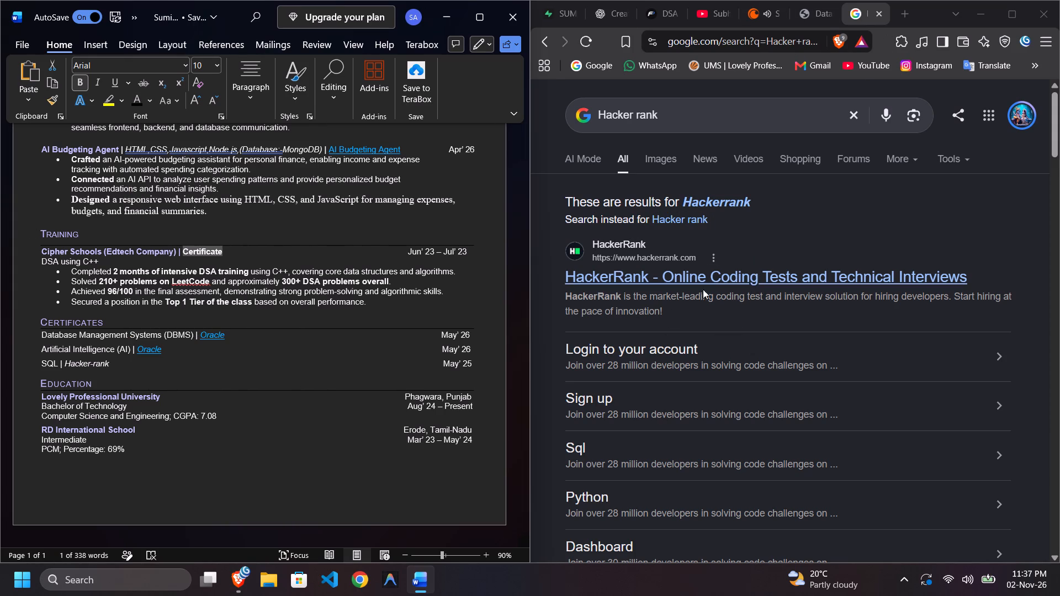
In the Brave browser, open the official HackerRank website from the search results in a separate tab.
ctrl+click(743, 264)
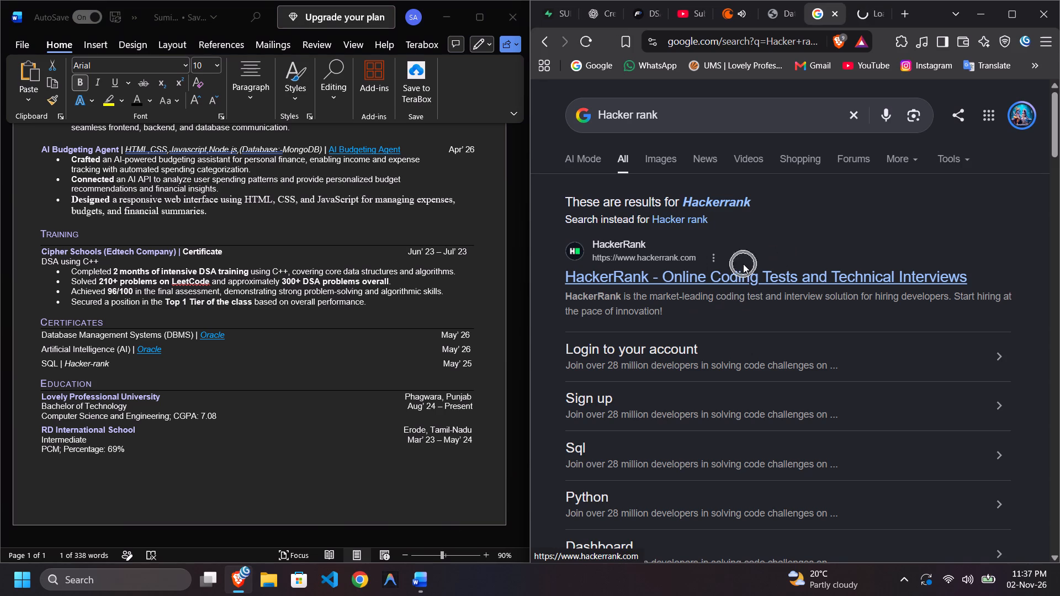
Close the Crunchyroll, Datasets Pro and Google search tabs, leaving the HackerRank site in front.
click(746, 24)
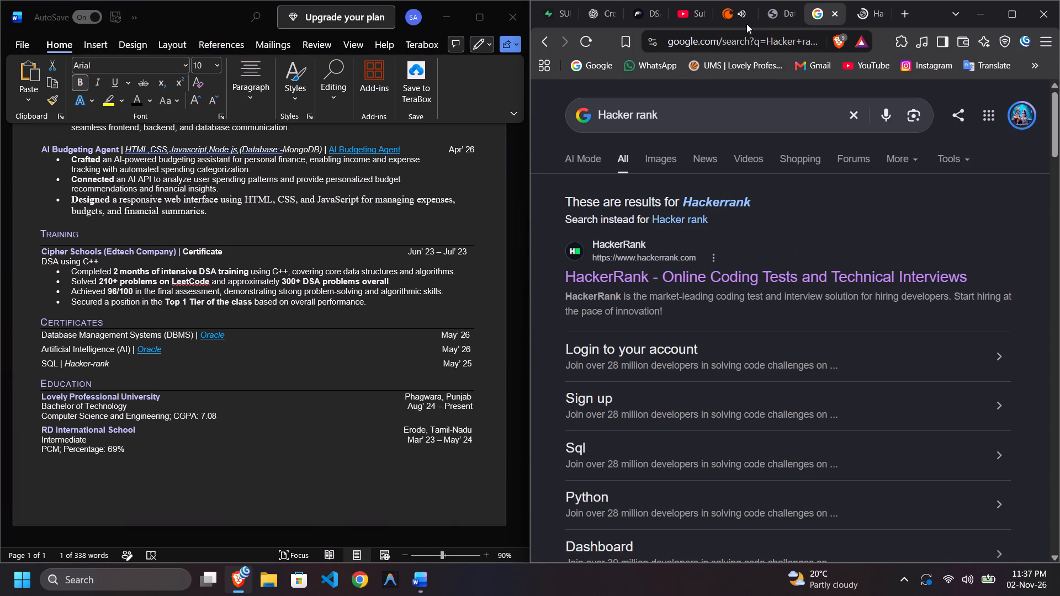
click(741, 20)
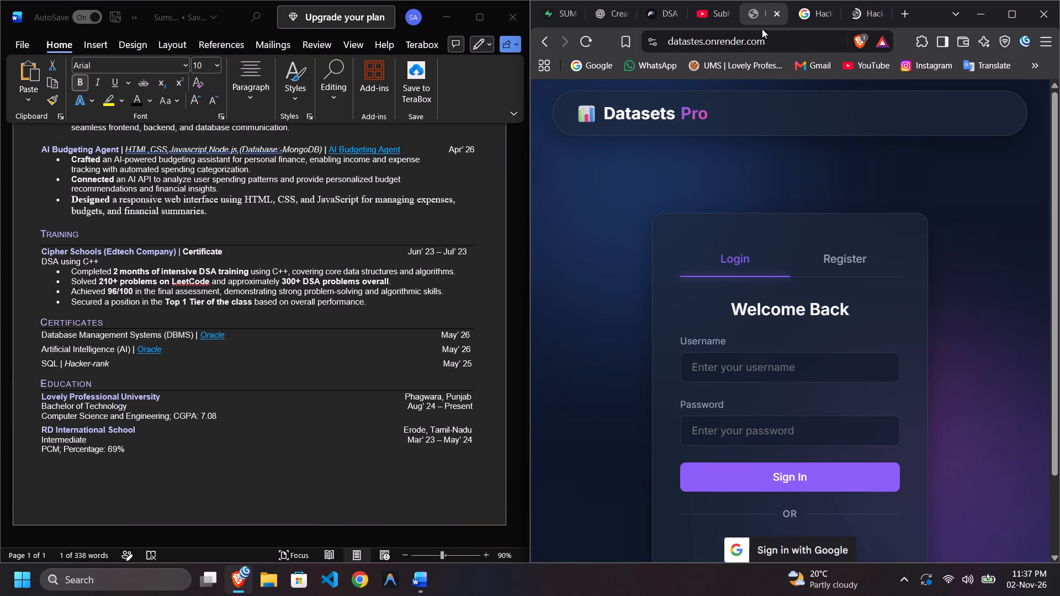
key(ctrl+w)
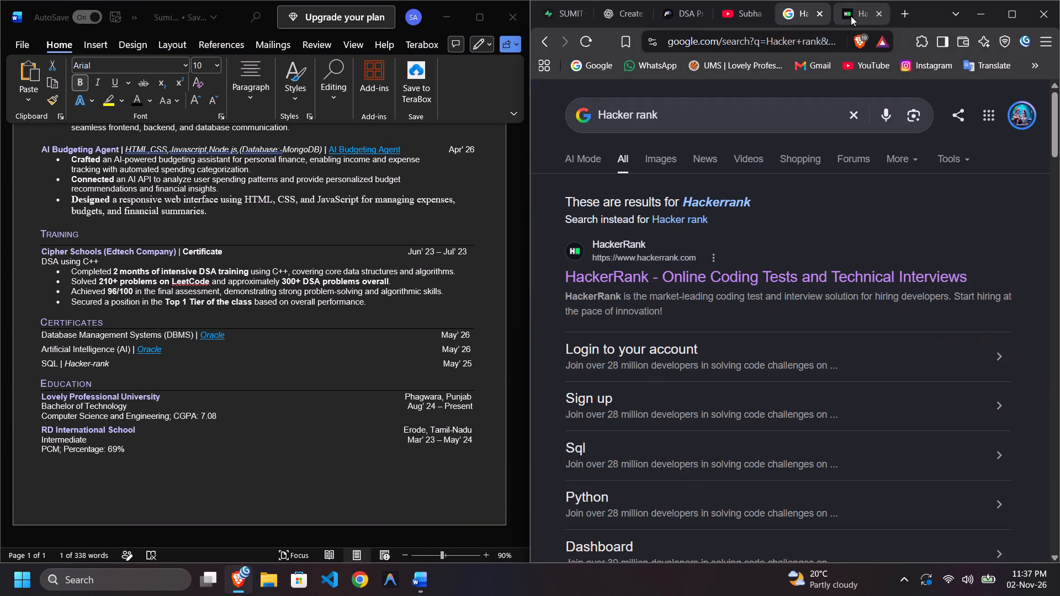
key(ctrl+w)
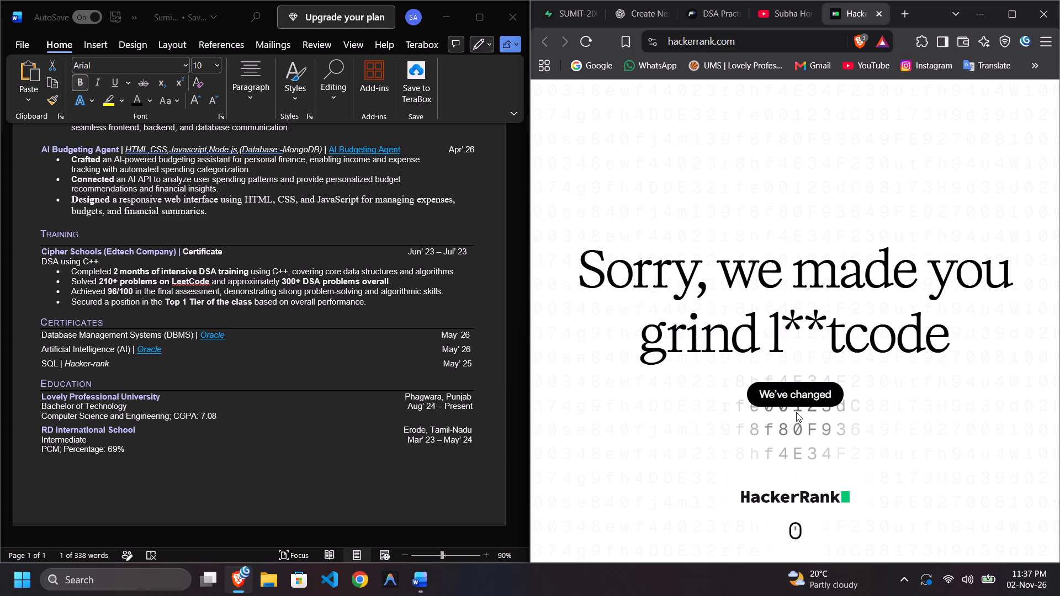
Look through the HackerRank homepage and its navigation menu for a way into the account, and close the site.
scroll(796, 412, down, 1)
scroll(796, 412, up, 1)
scroll(796, 412, down, 1)
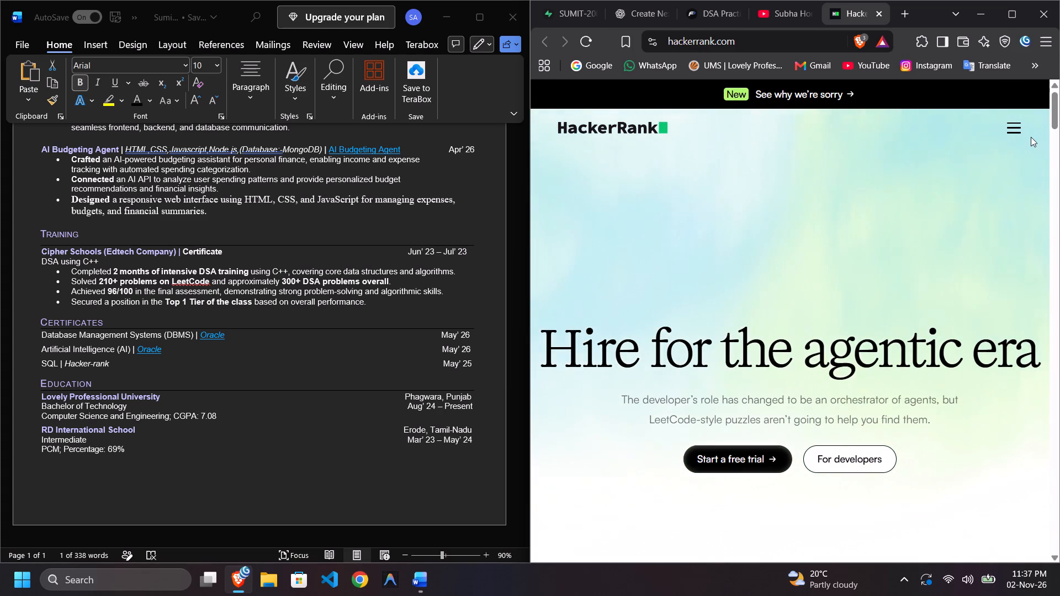
click(1031, 137)
click(1012, 132)
click(1022, 126)
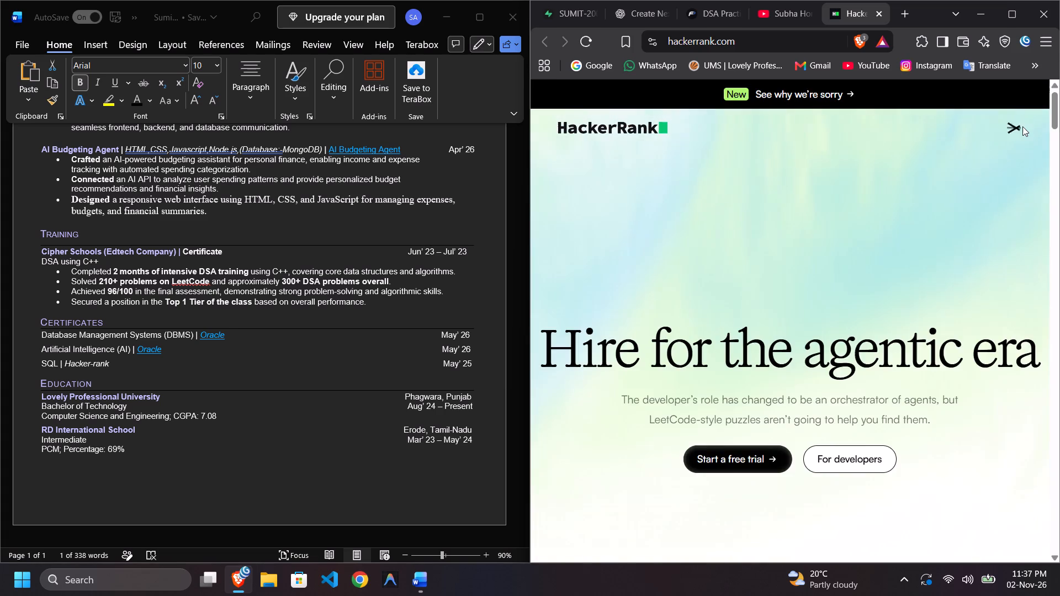
key(ctrl+w)
Search the web again for "hacker rank" in a new browser tab.
key(ctrl+t)
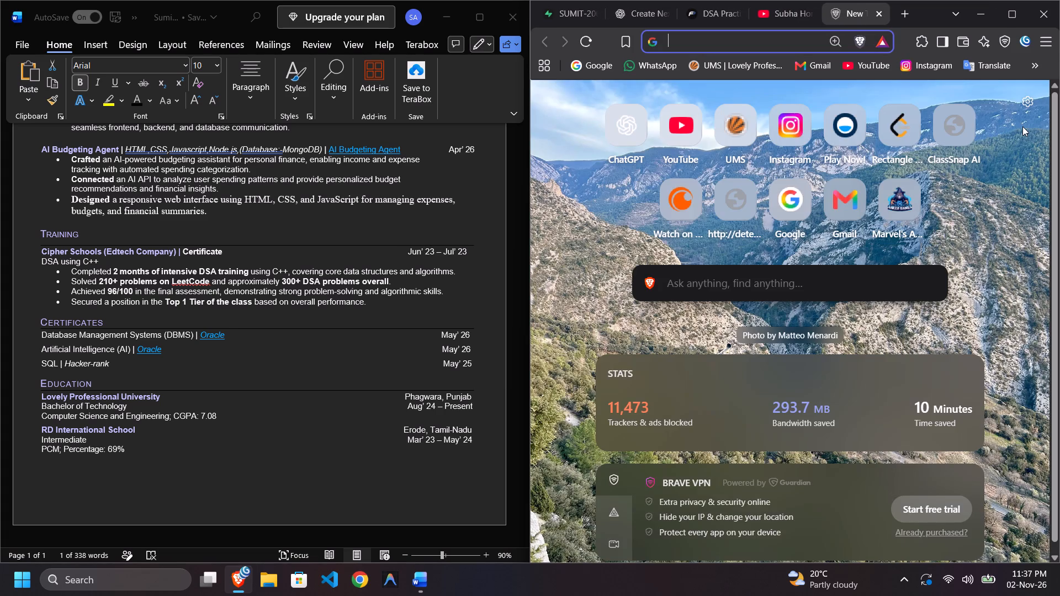
text(hacker r)
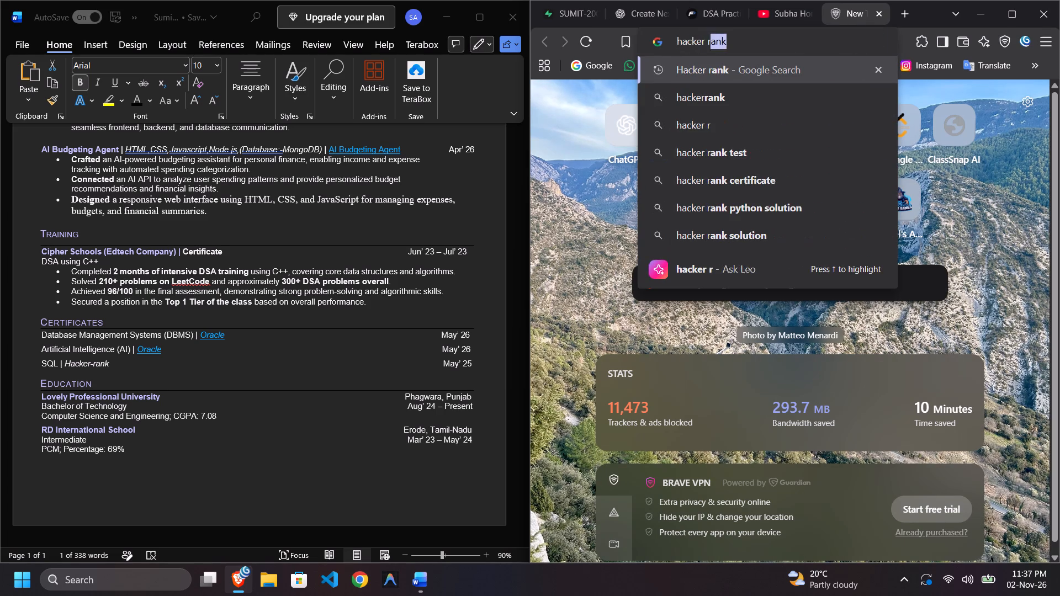
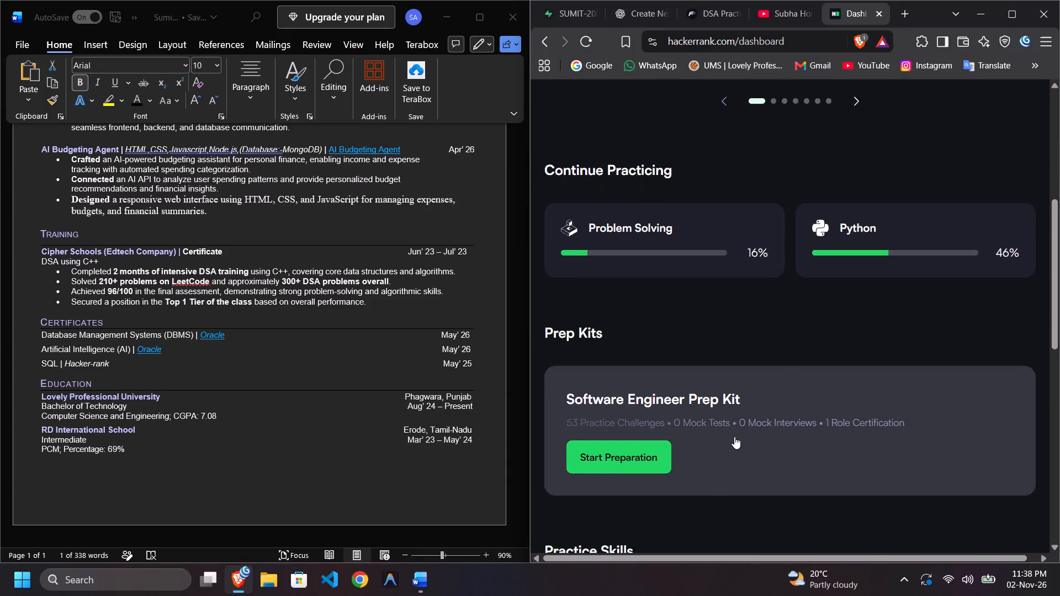
Open the SQL (Basic) certificate from the certifications on the account's own HackerRank profile.
scroll(734, 437, down, 1)
scroll(734, 437, up, 8)
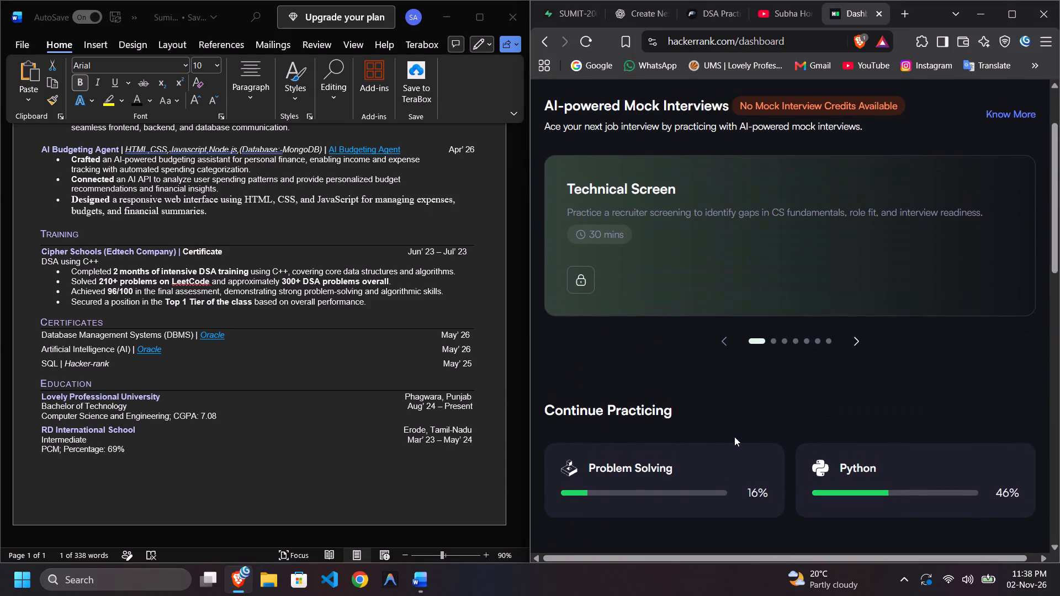
click(1040, 103)
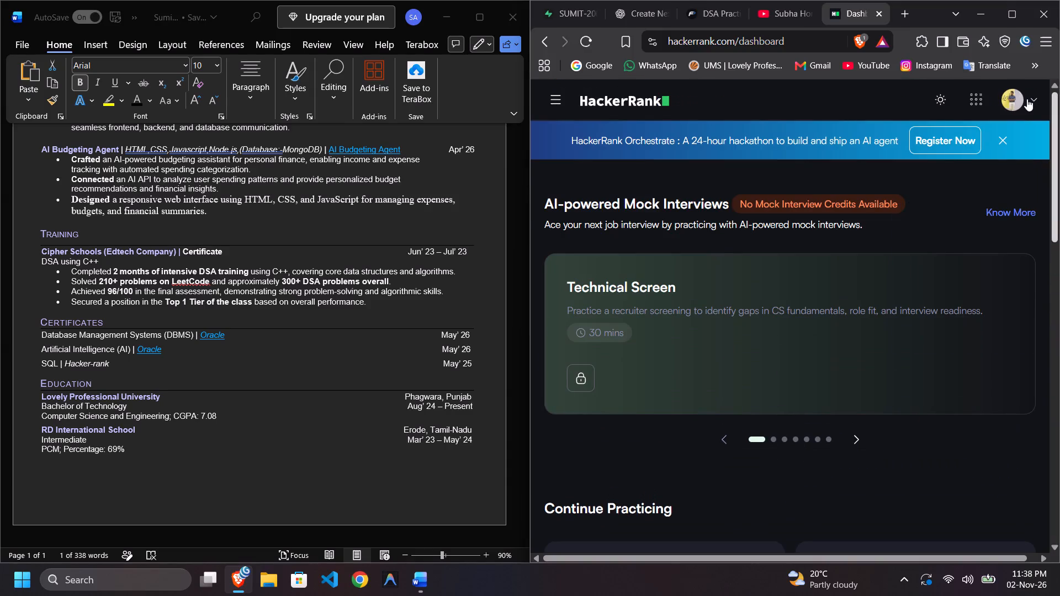
click(1027, 99)
click(947, 145)
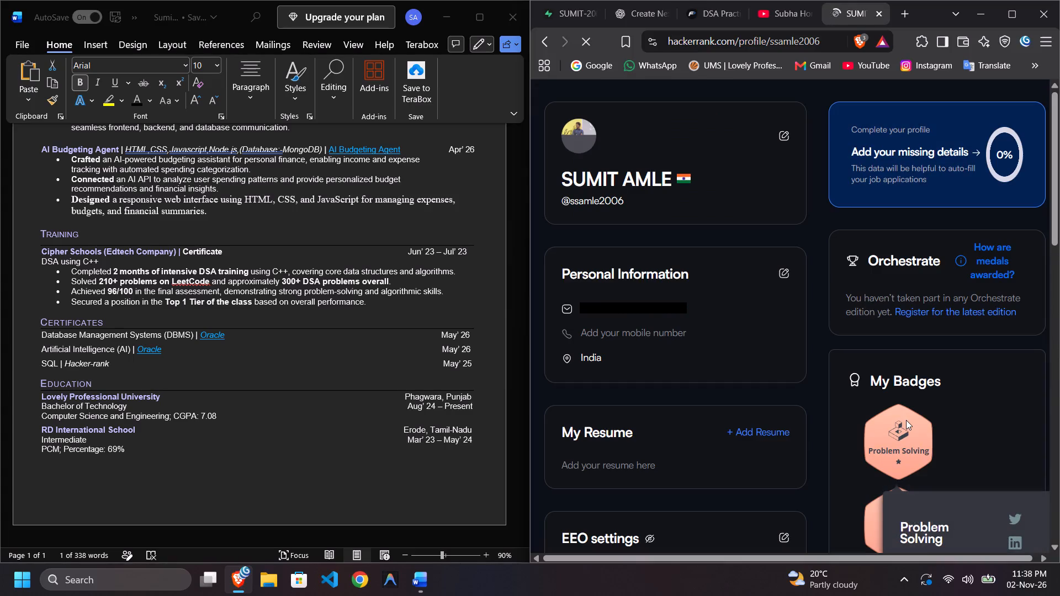
scroll(881, 421, down, 4)
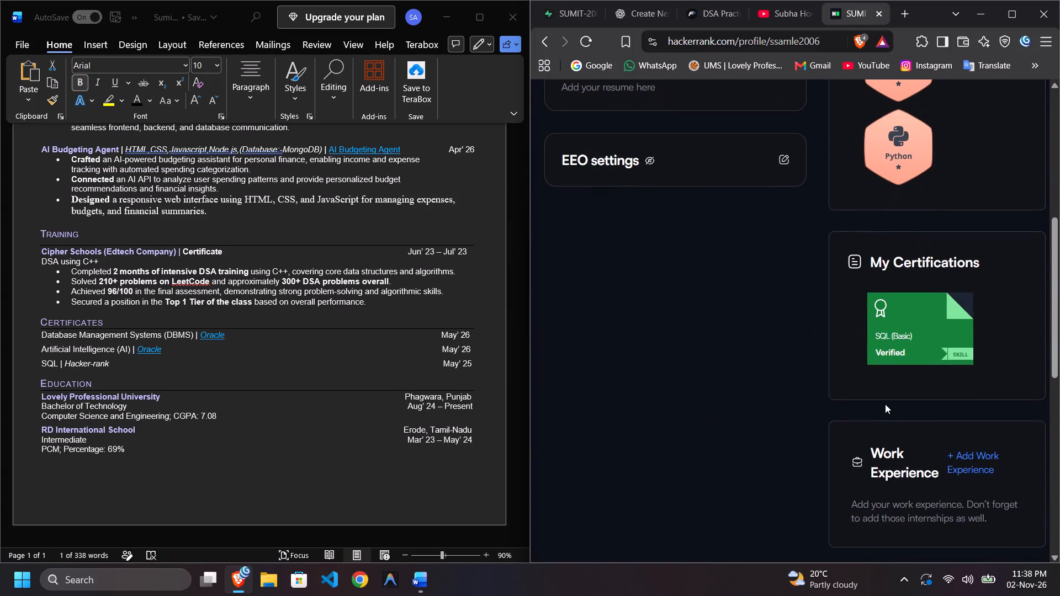
click(902, 330)
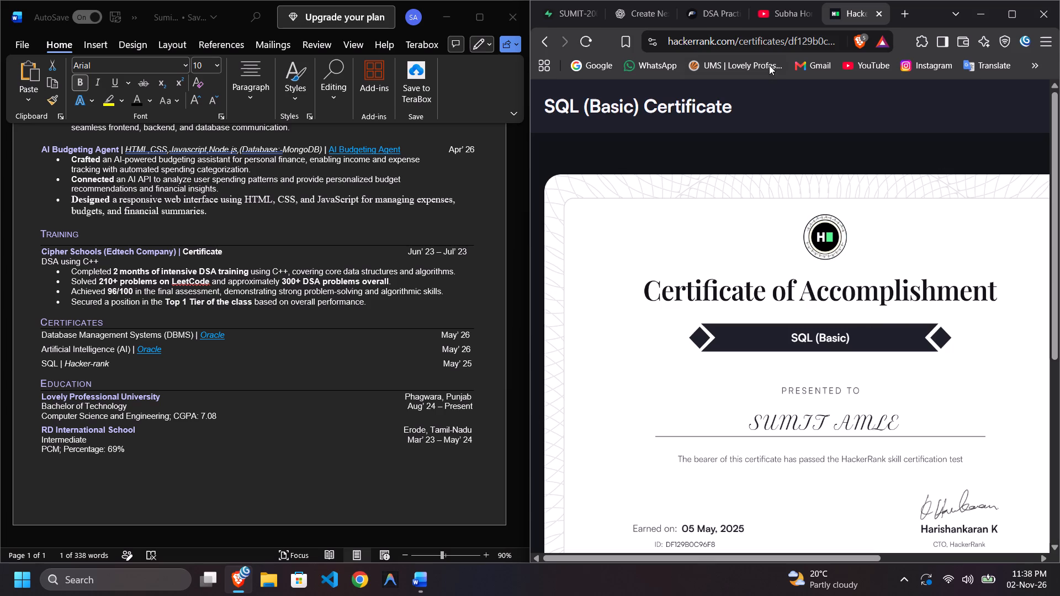
Copy the SQL certificate page's address and set it as the link on "Hacker-rank" in the Word resume's SQL line.
click(794, 36)
key(ctrl+c)
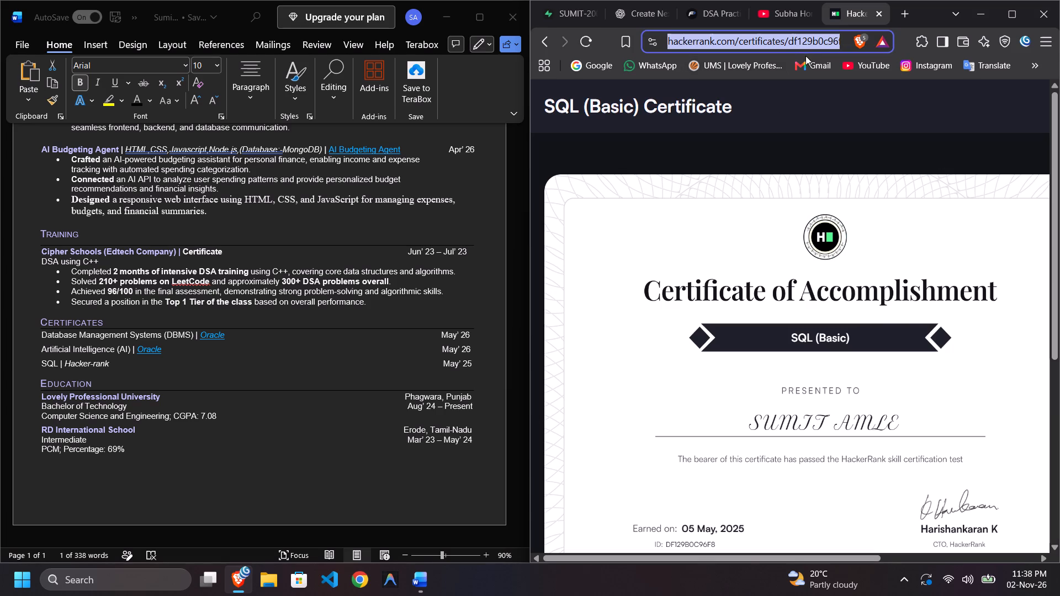
click(109, 356)
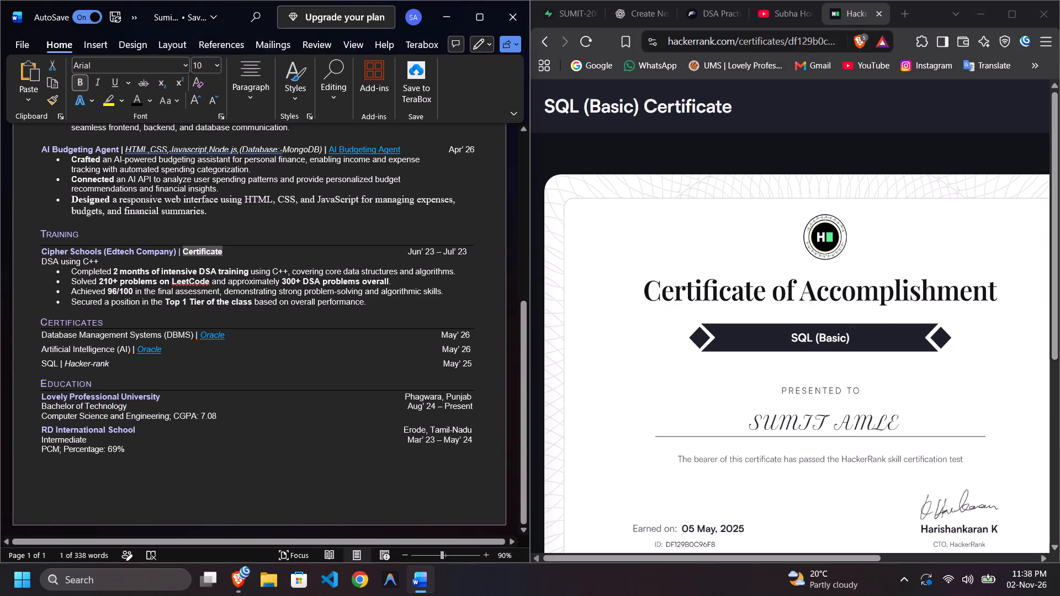
drag(121, 361, 66, 364)
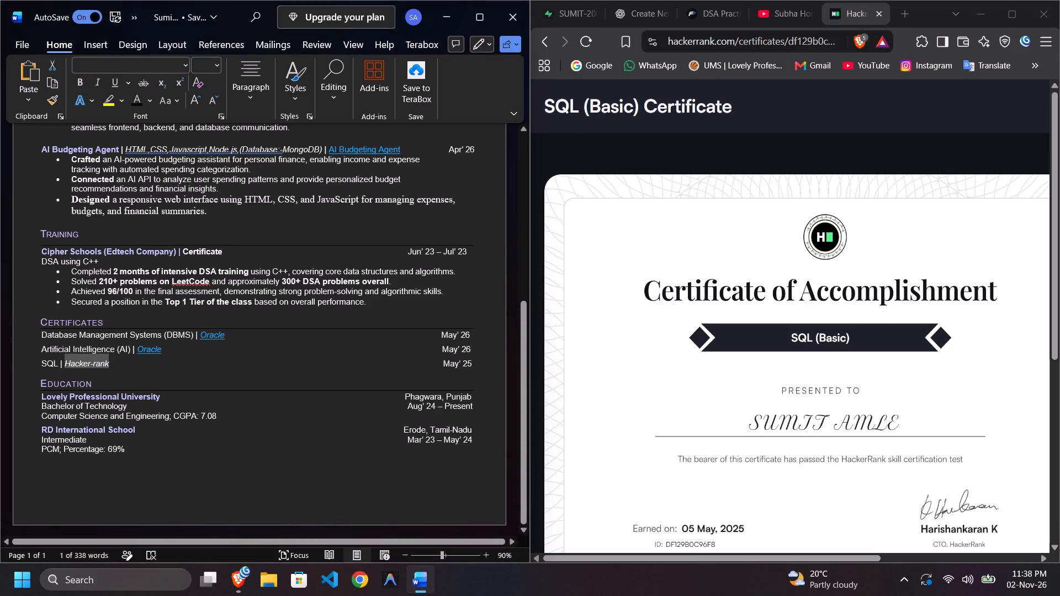
key(ctrl+k)
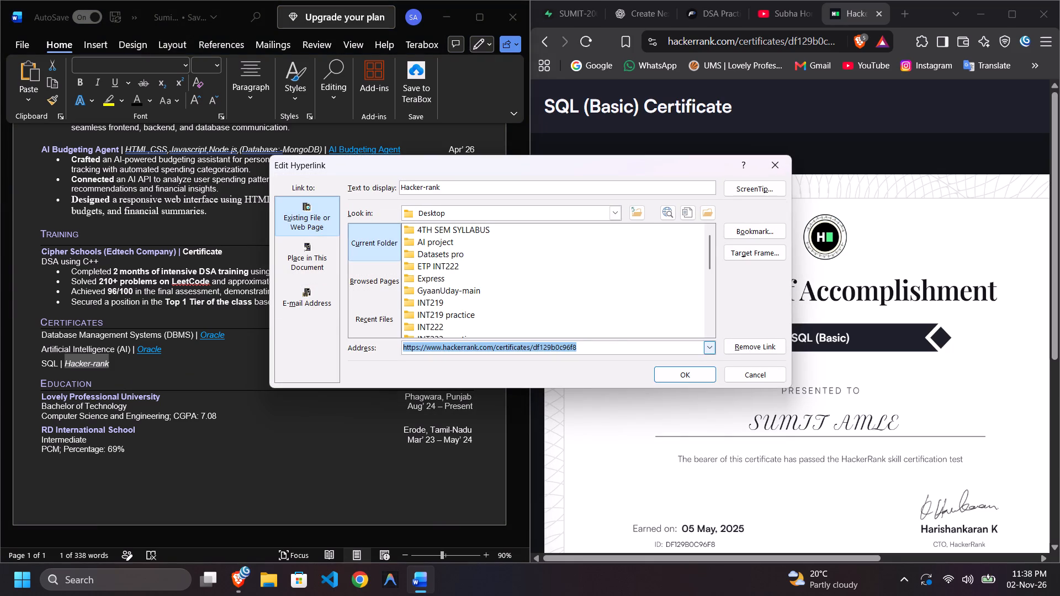
key(BackSpace)
key(ctrl+v)
key(Return)
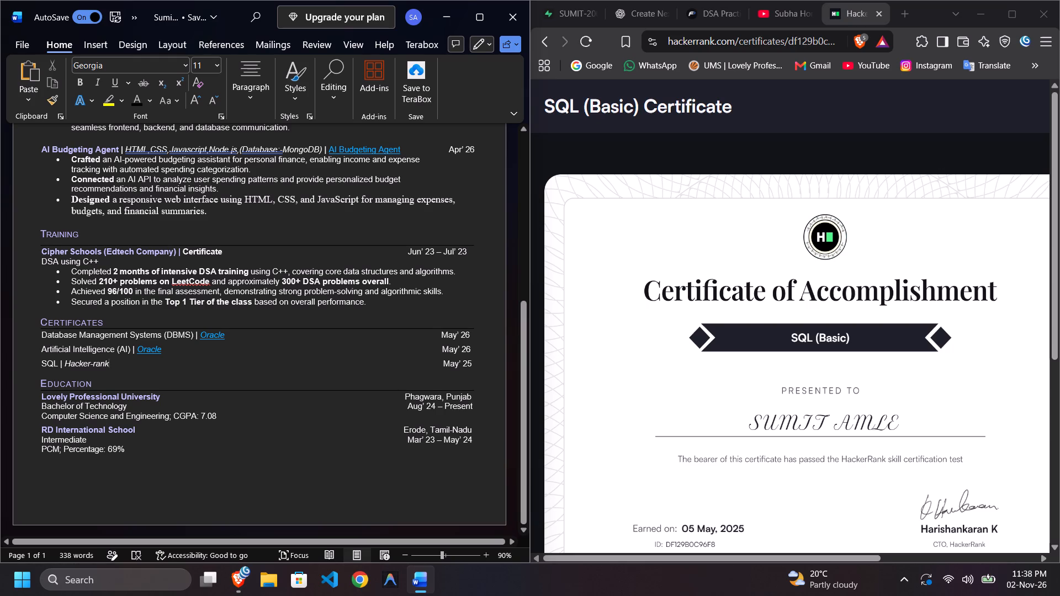
In the Brave browser, open Google Drive in a new tab by way of the Google homepage.
scroll(205, 348, left, 3)
click(926, 189)
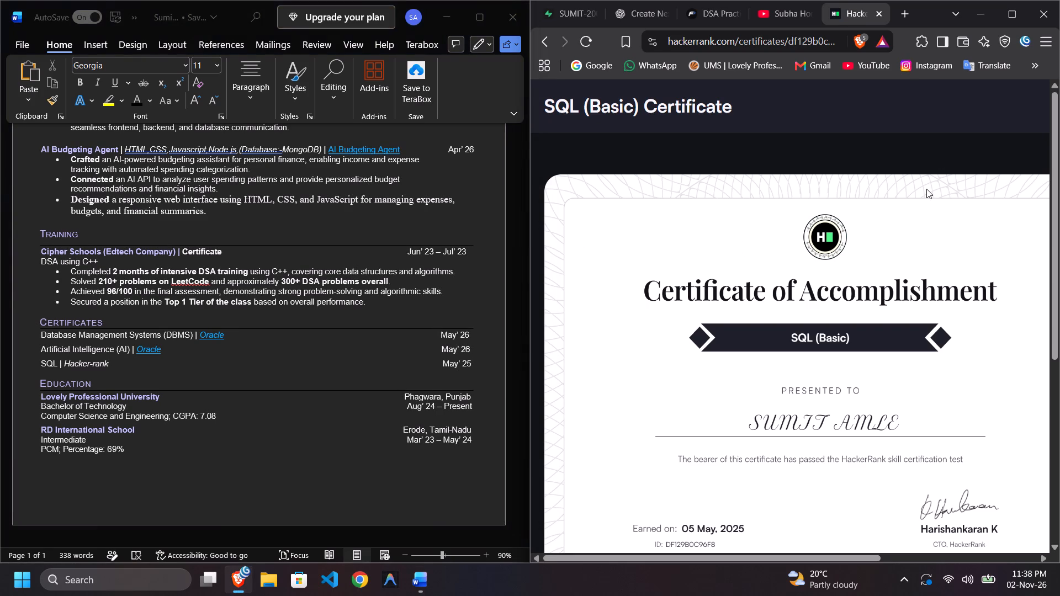
key(ctrl+t)
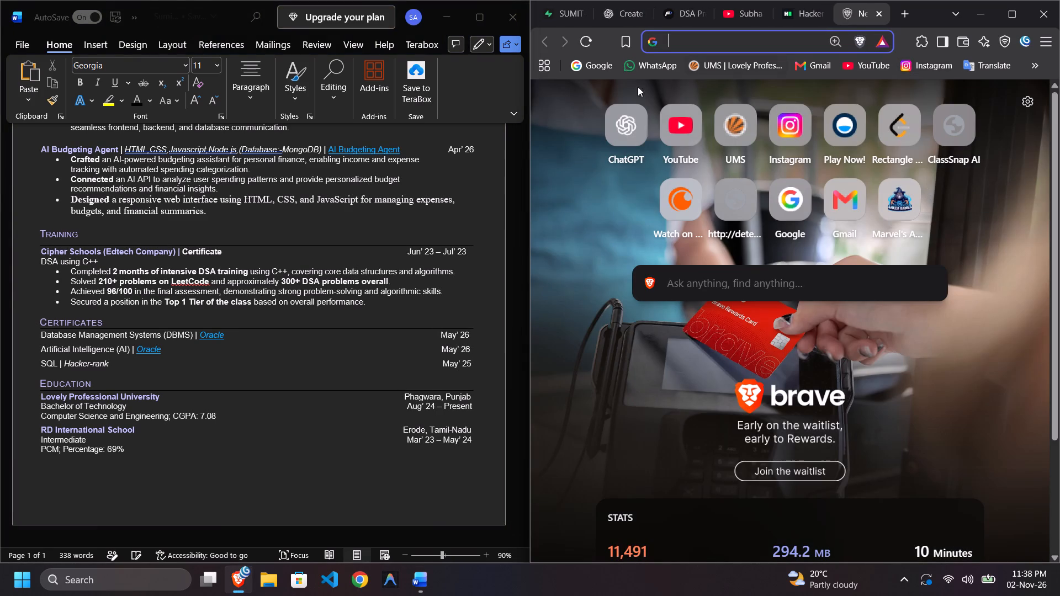
click(603, 69)
click(994, 99)
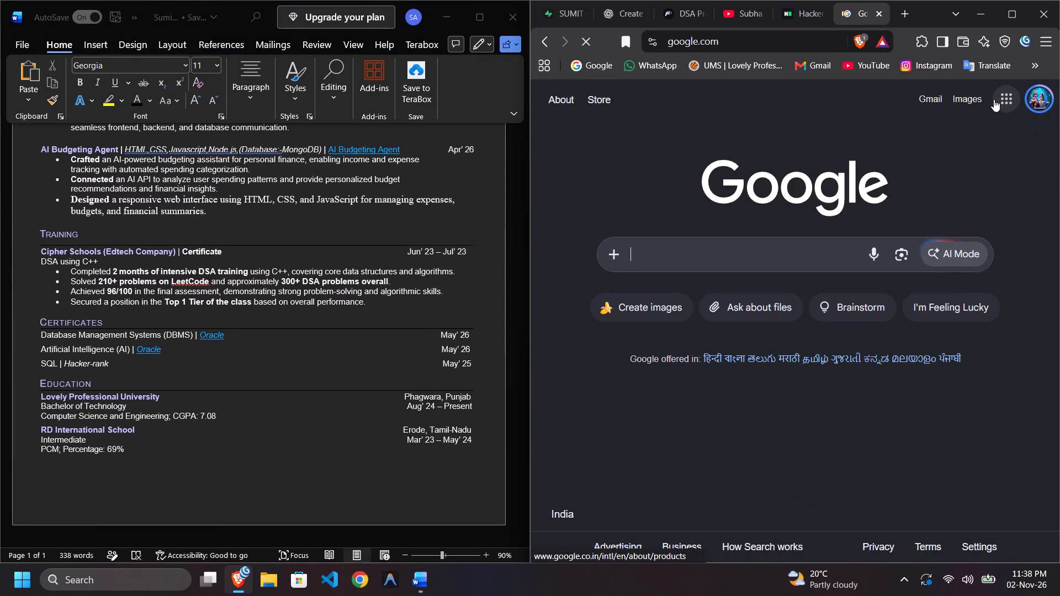
click(1006, 94)
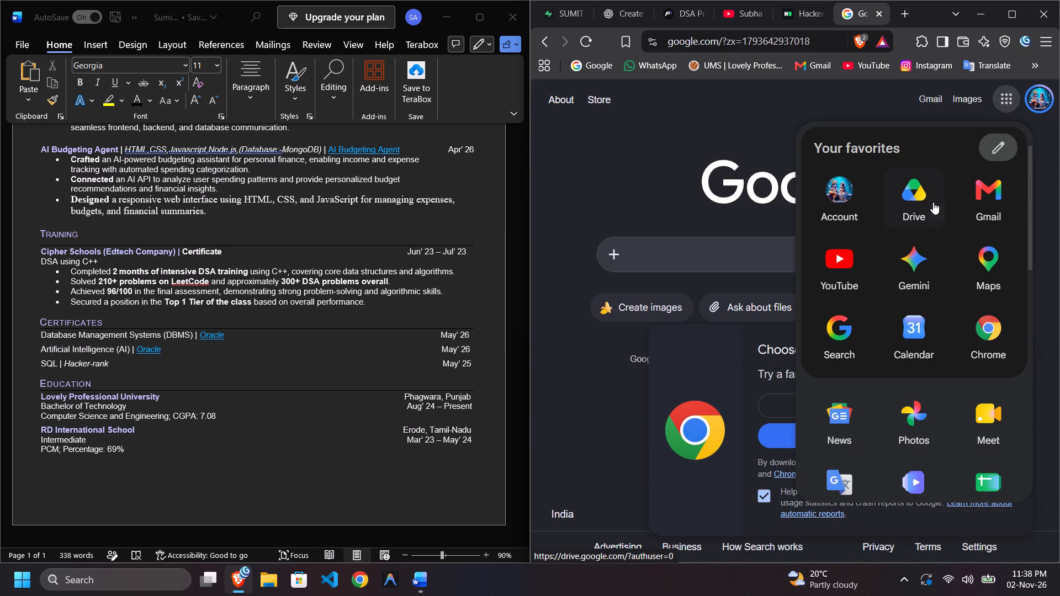
click(933, 202)
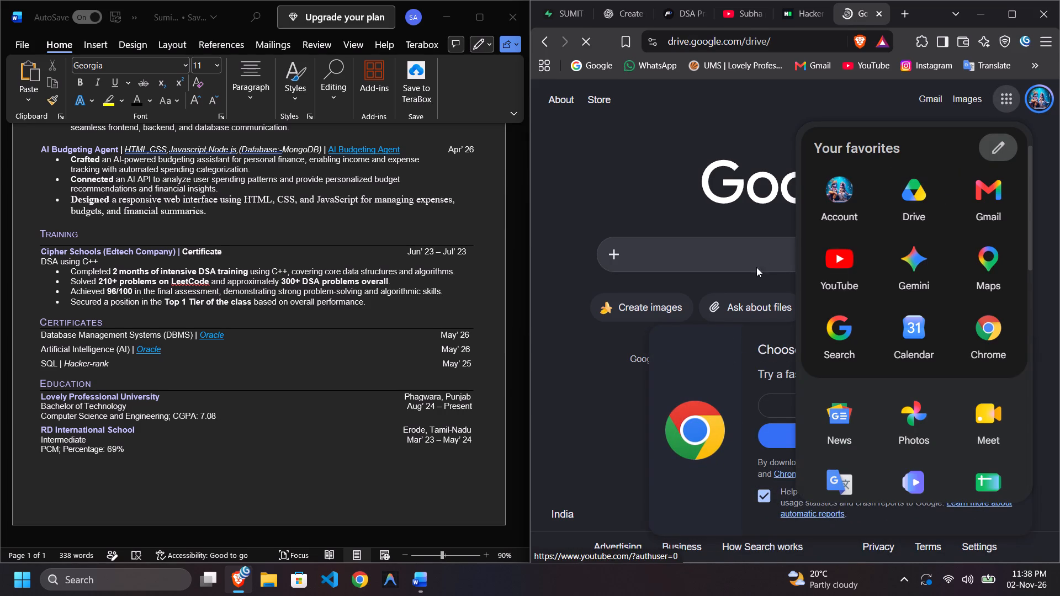
Look through the Drive home page, My Drive and Computers for the stored files and folders.
scroll(779, 268, down, 1)
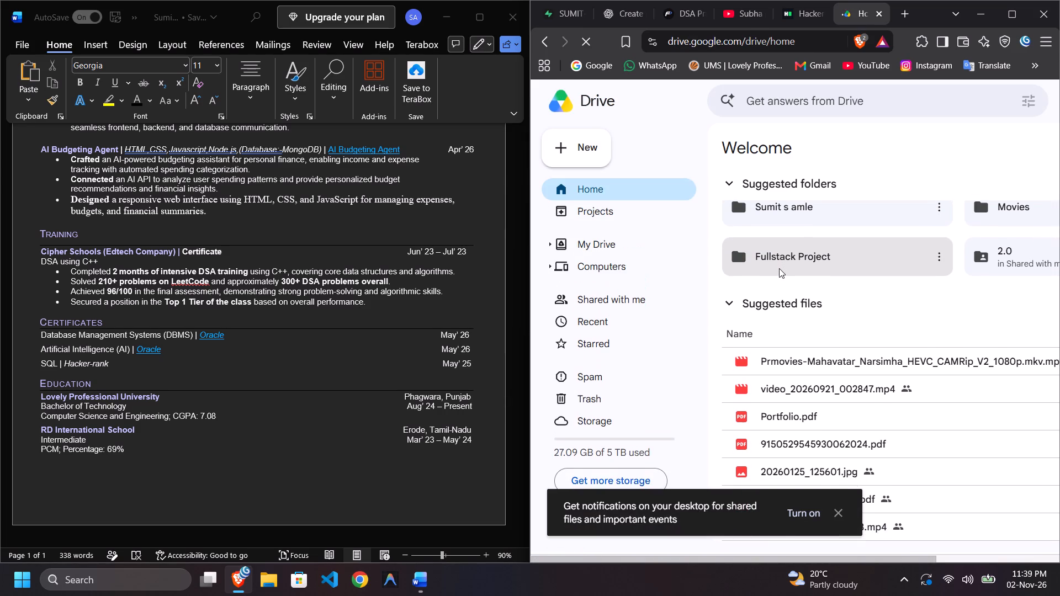
scroll(779, 268, down, 1)
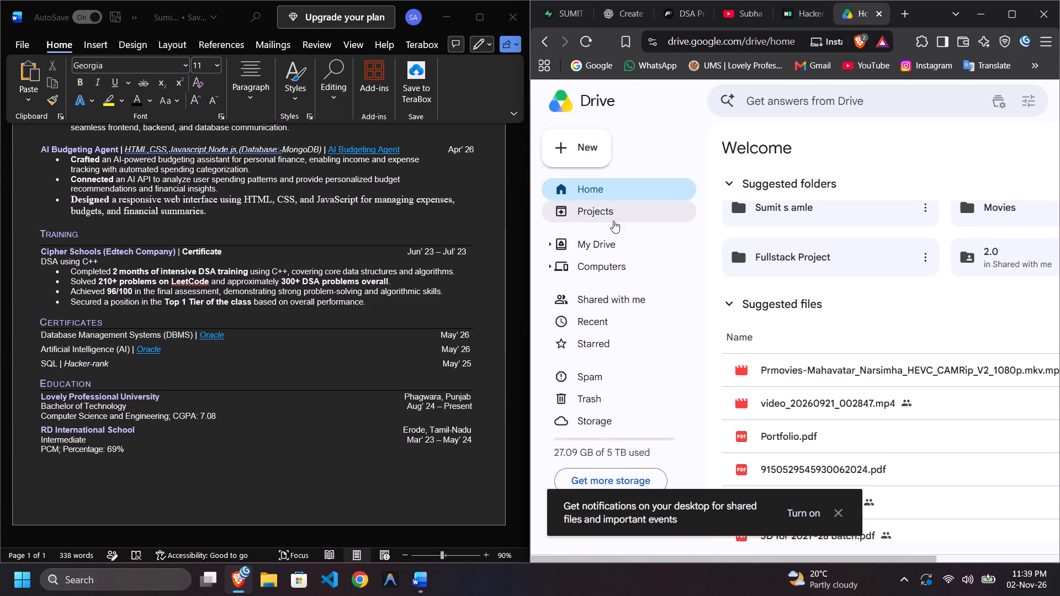
click(630, 240)
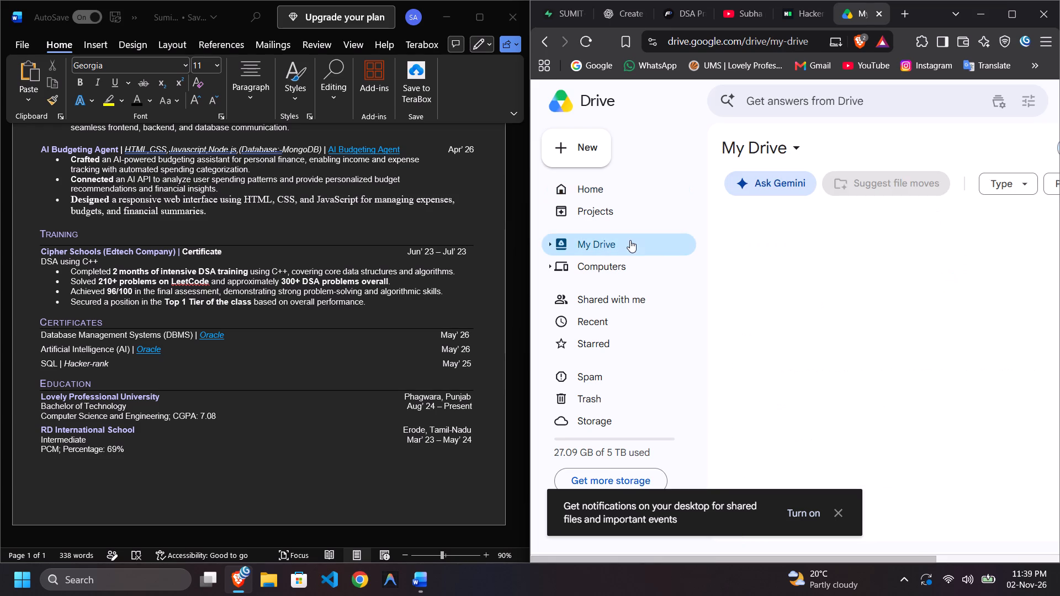
scroll(881, 344, down, 1)
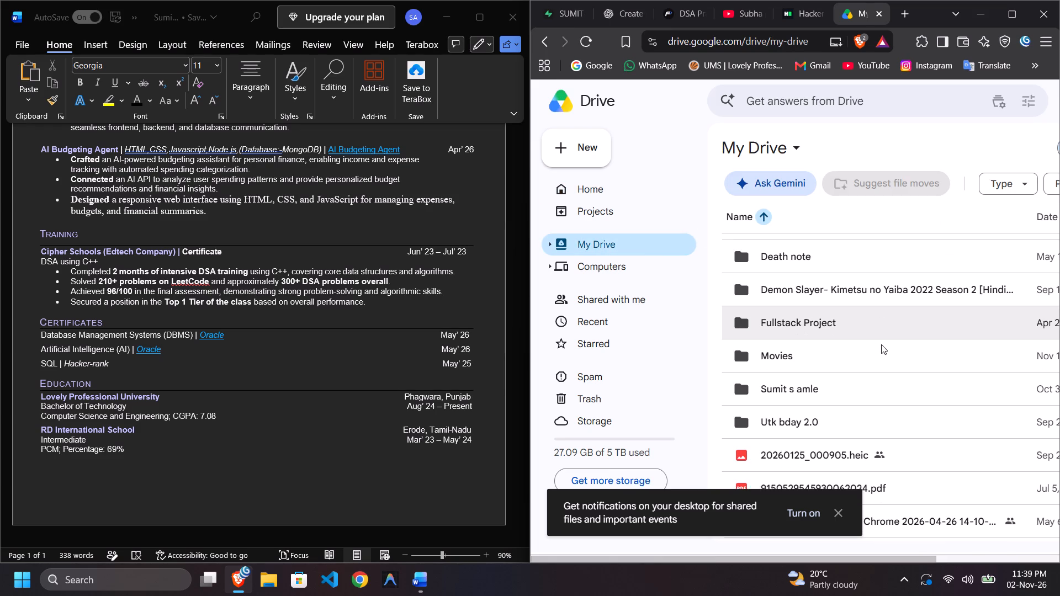
scroll(881, 344, down, 4)
scroll(881, 344, up, 3)
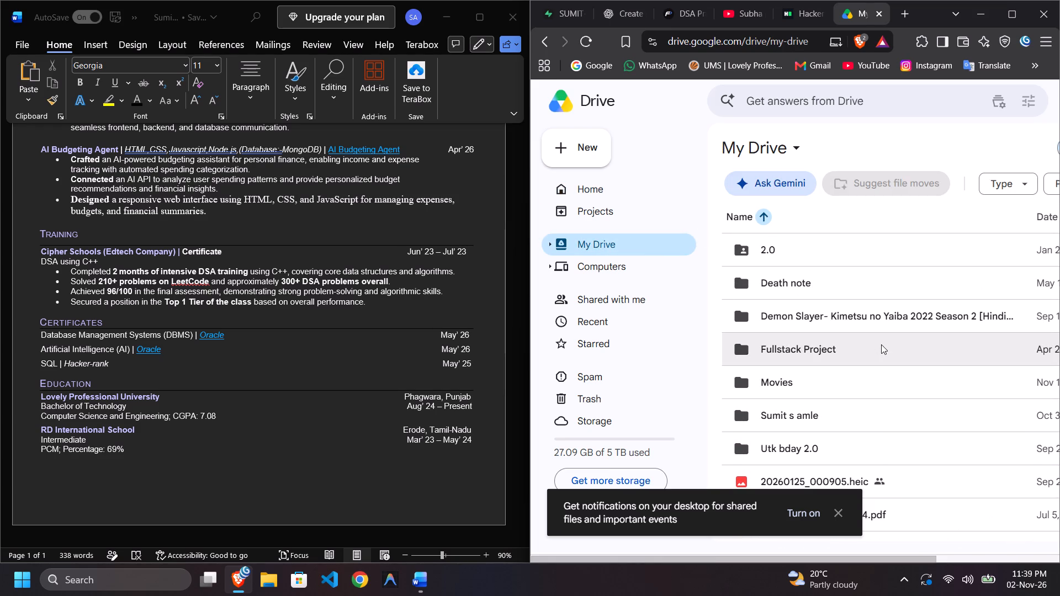
scroll(881, 344, left, 3)
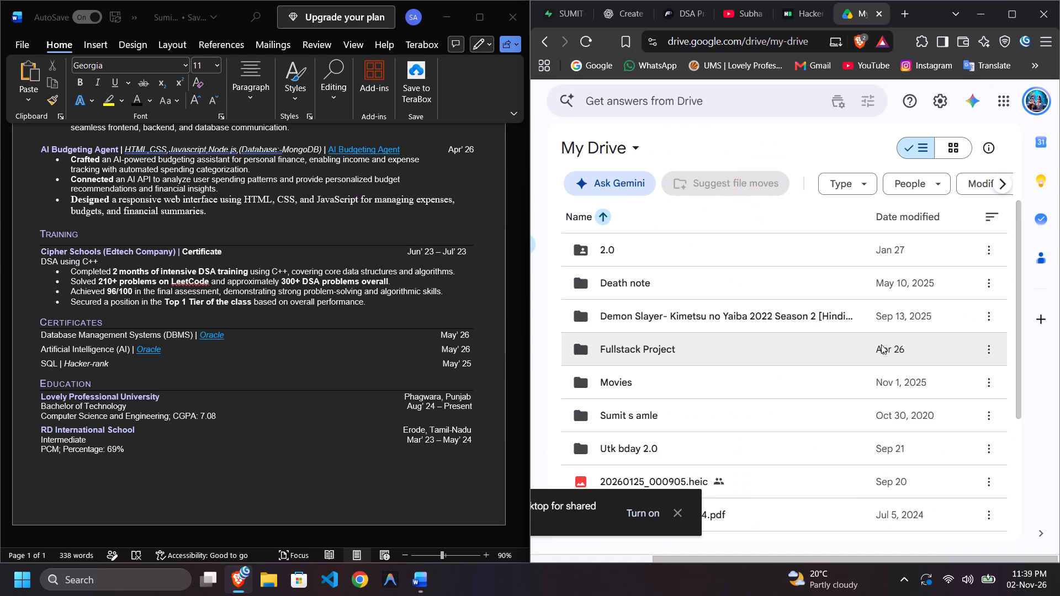
scroll(881, 344, right, 2)
click(626, 258)
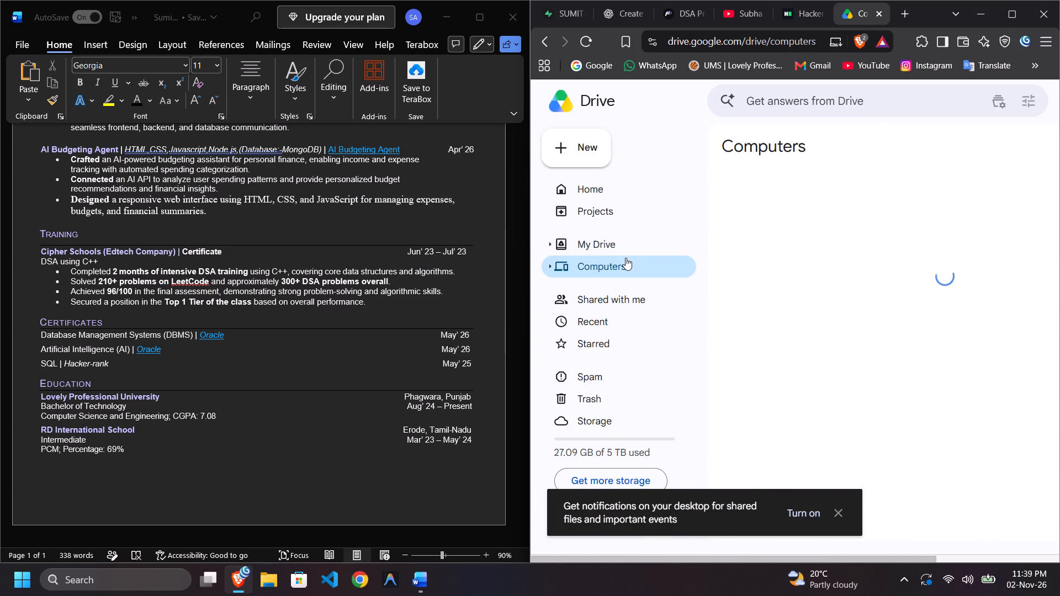
click(605, 249)
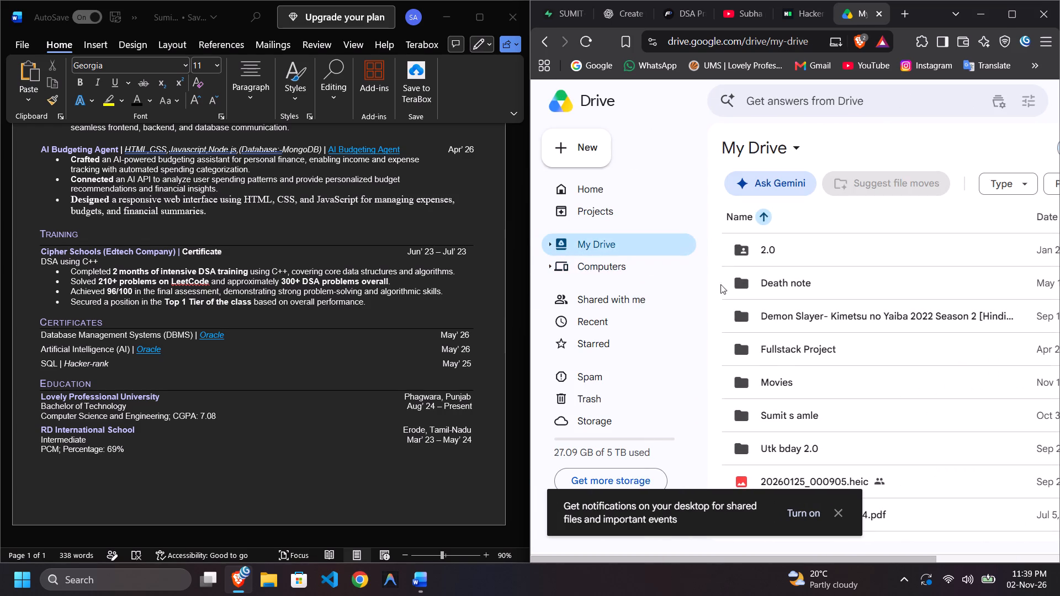
scroll(850, 386, down, 5)
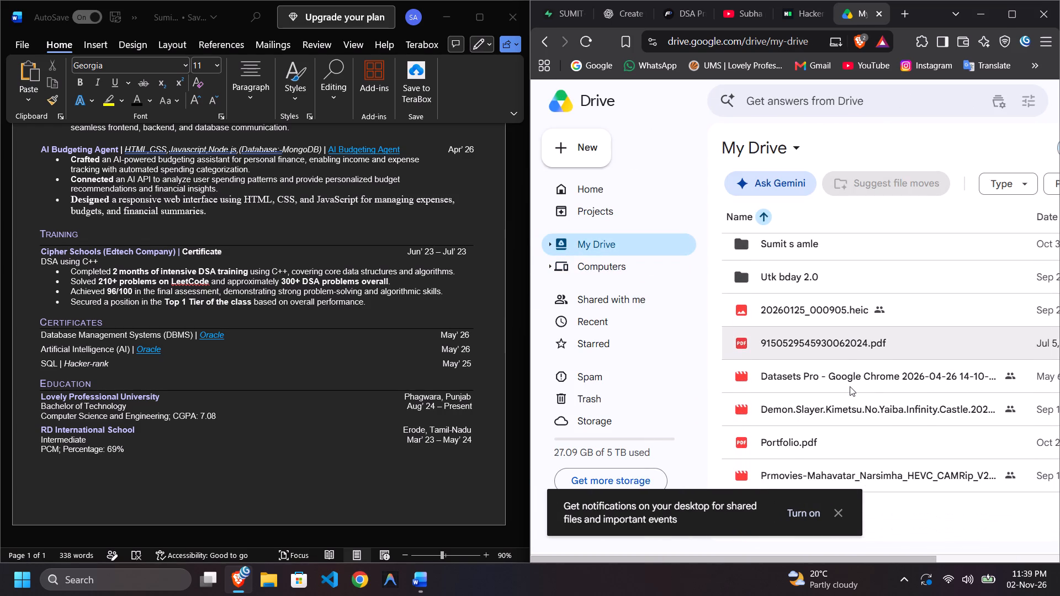
scroll(850, 386, down, 1)
scroll(850, 386, up, 2)
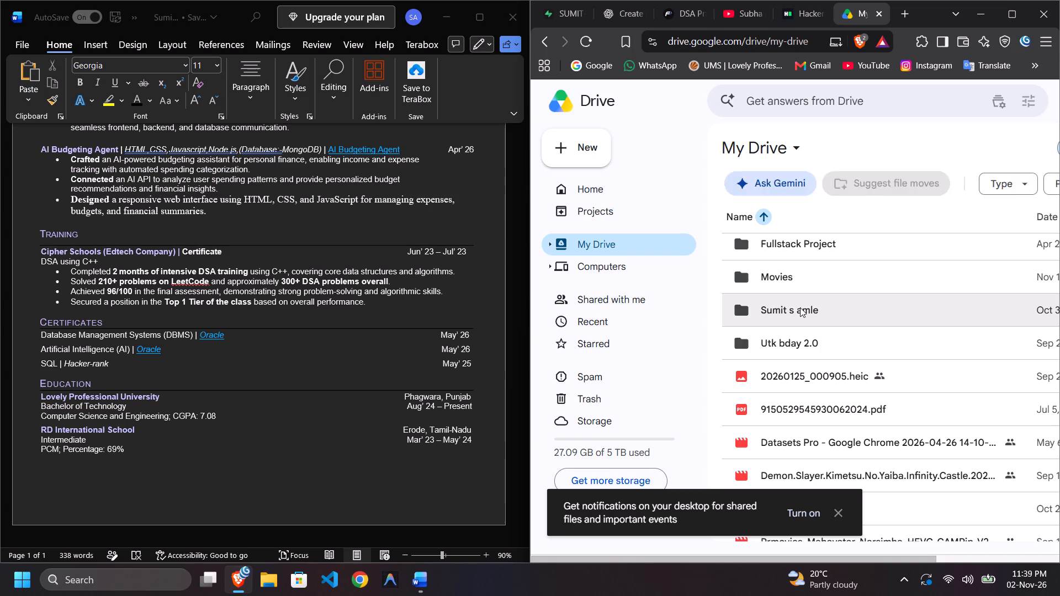
Check the folder named after the account owner in My Drive and return to the file list.
click(800, 307)
double_click(800, 307)
scroll(800, 307, right, 4)
scroll(793, 291, up, 3)
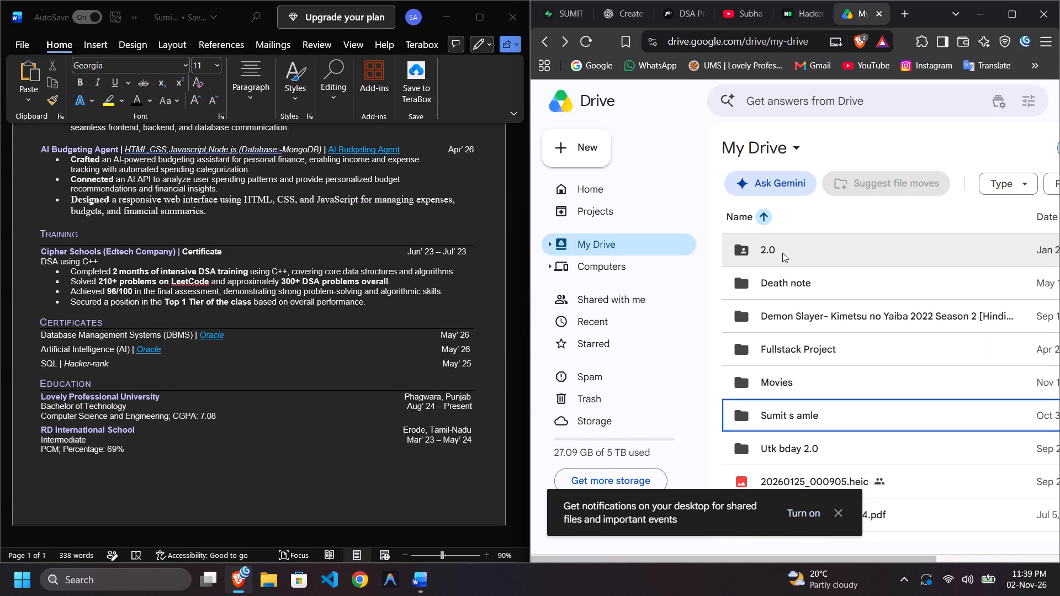
Preview the HEIC photo, the numbered PDF and Portfolio.pdf in My Drive, close each preview, and dismiss the desktop notification offer.
scroll(796, 318, down, 3)
double_click(785, 294)
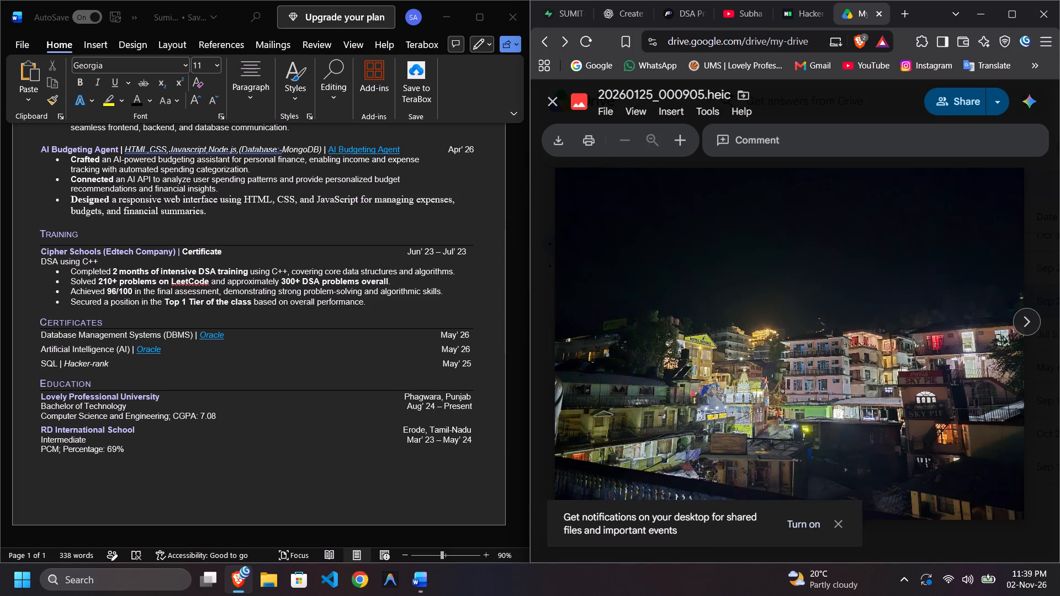
scroll(863, 270, right, 4)
scroll(849, 321, right, 1)
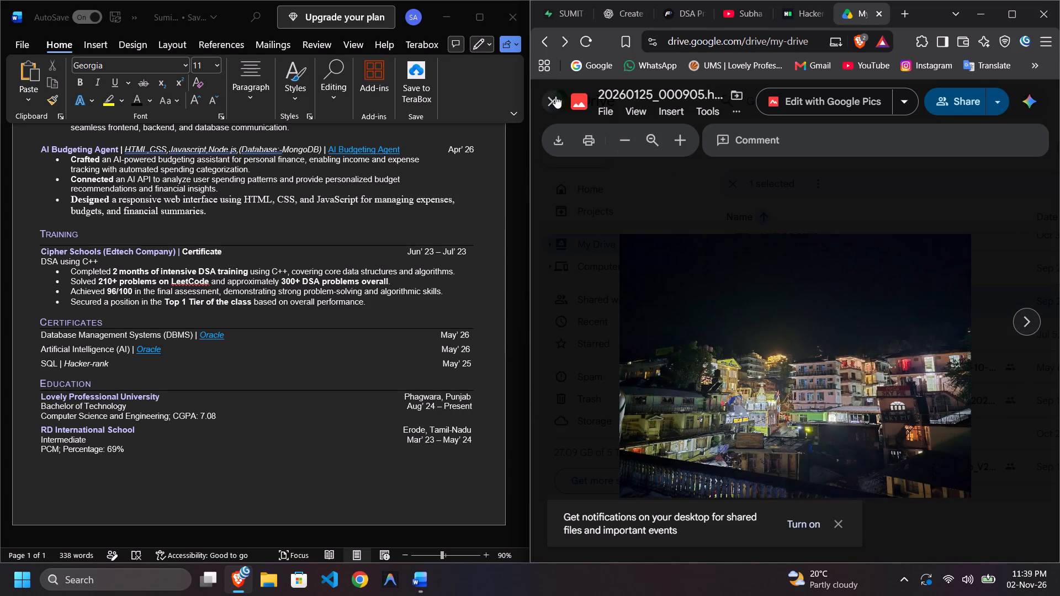
click(555, 96)
double_click(830, 338)
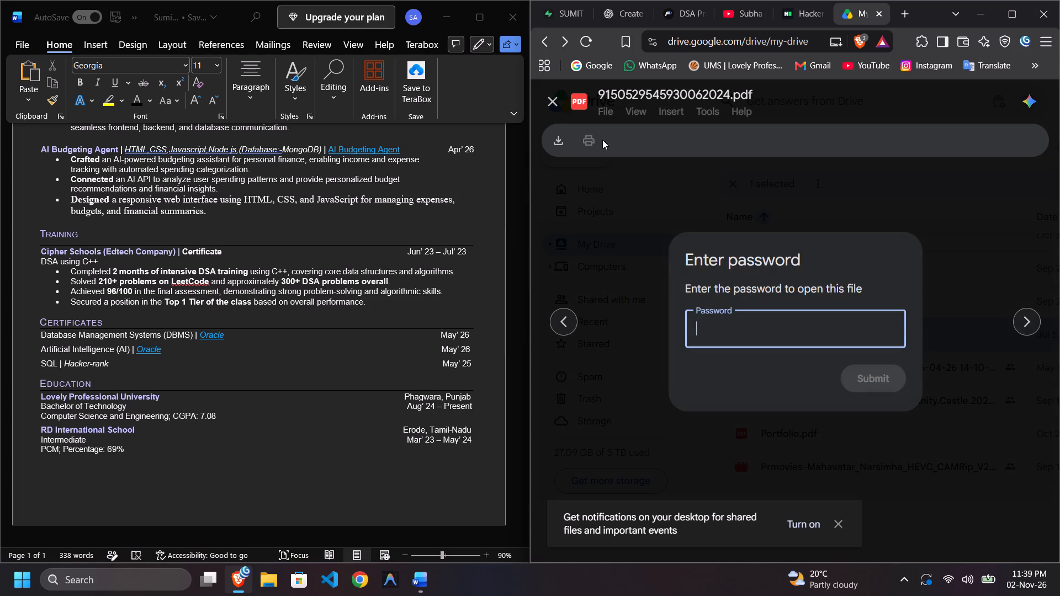
click(553, 94)
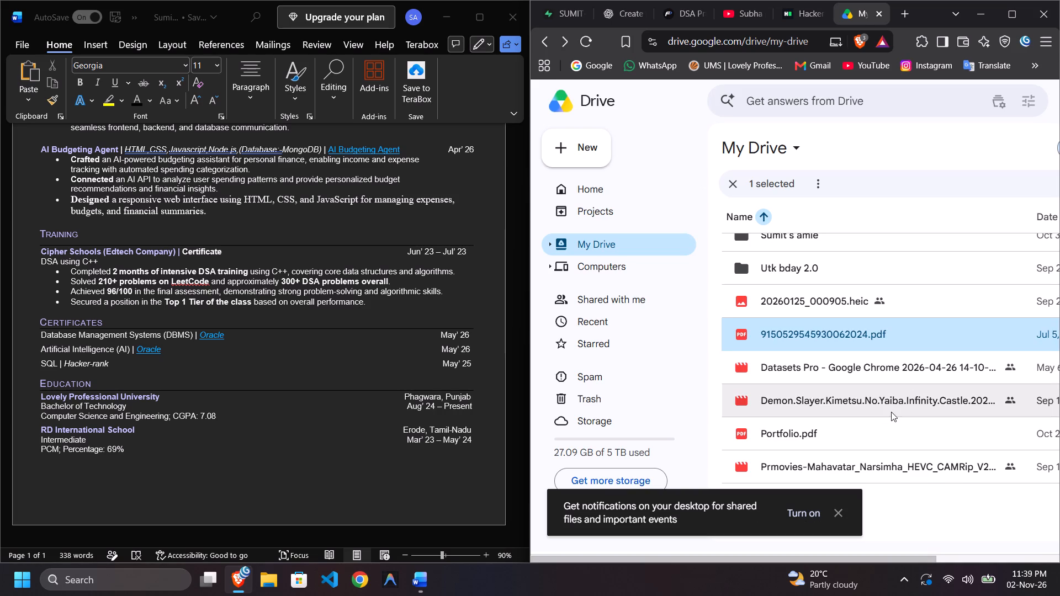
scroll(891, 412, down, 2)
double_click(891, 412)
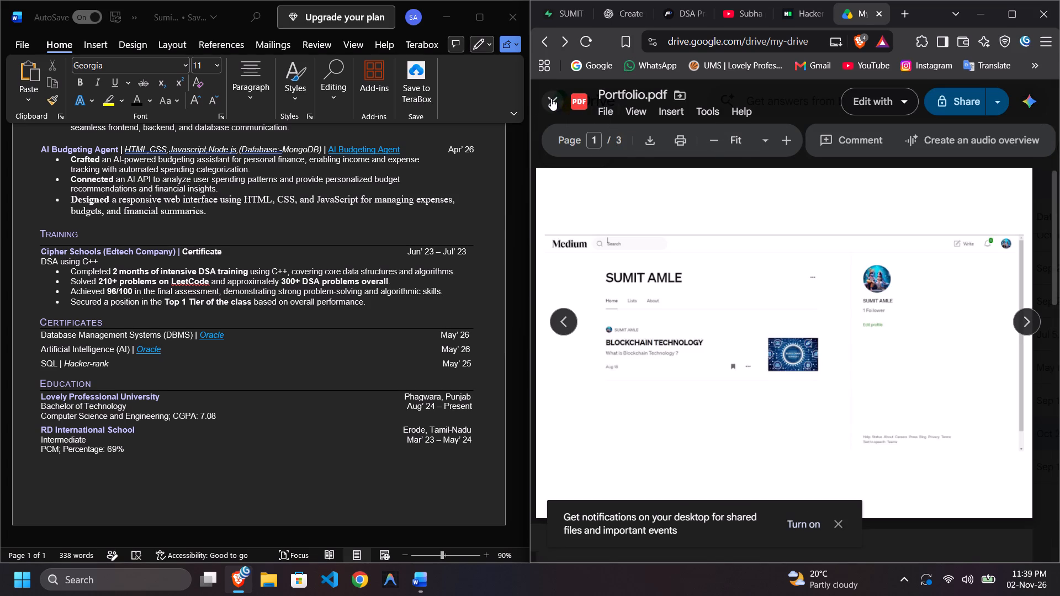
click(551, 98)
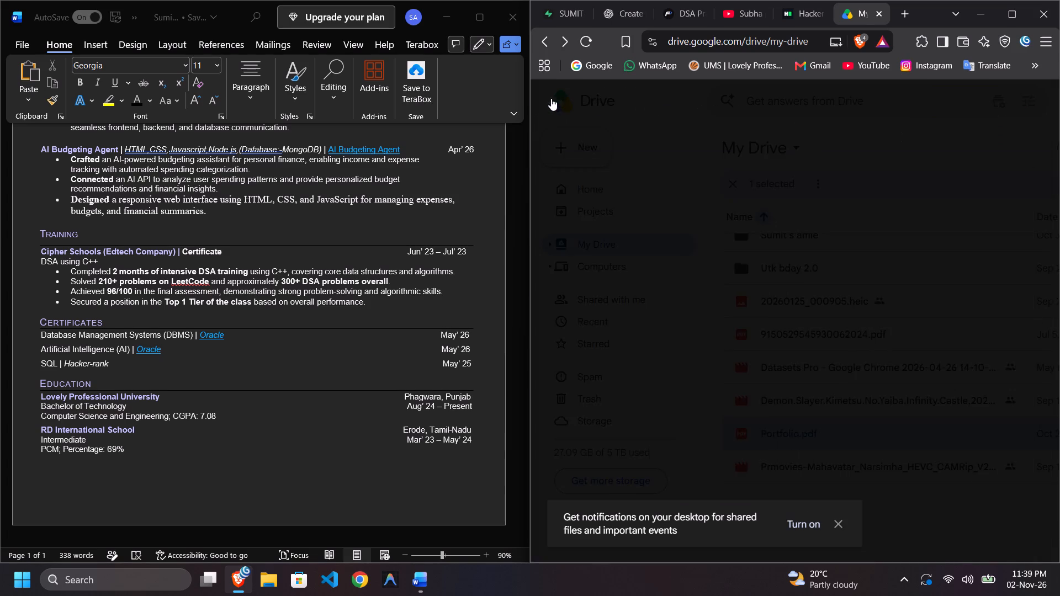
scroll(746, 413, down, 4)
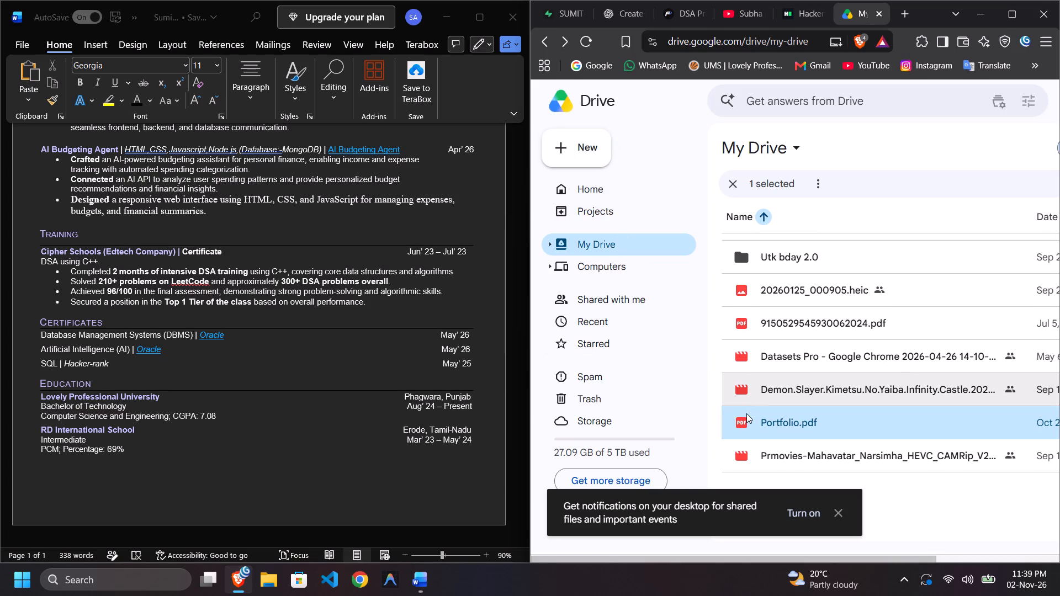
click(835, 518)
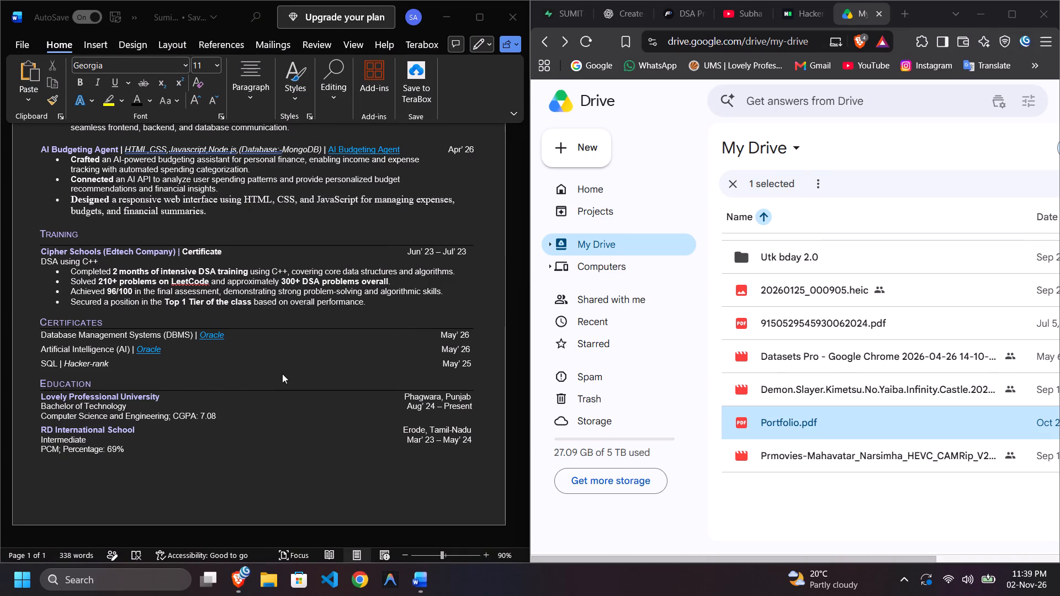
Open the other resume document, "Sumit CV (2)", from File Explorer in Word.
double_click(192, 372)
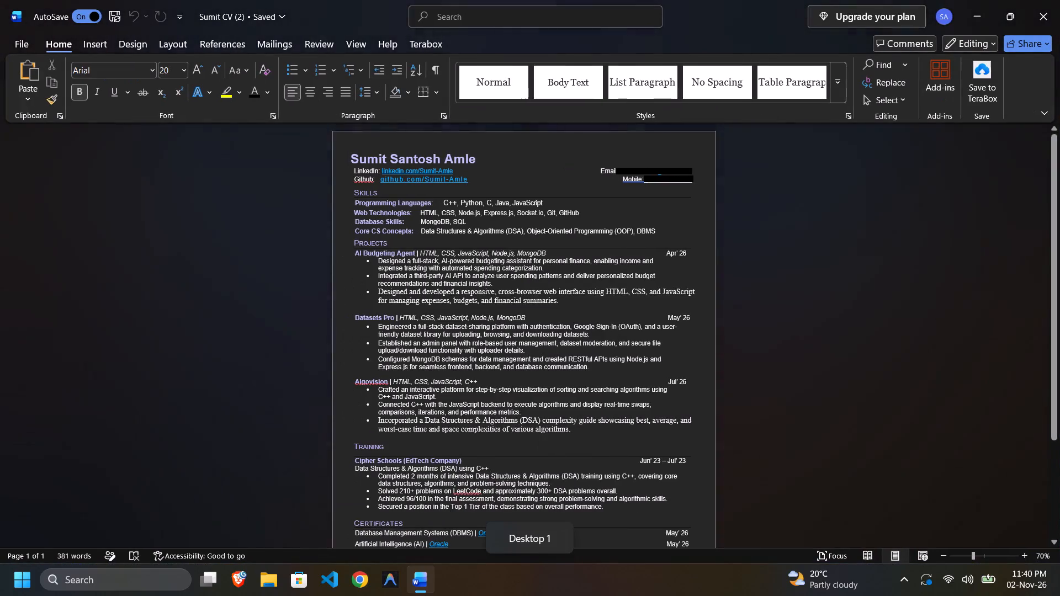
Open the Cipher Schools certificate link under Certificates and copy the address of its Drive page.
scroll(689, 409, down, 1)
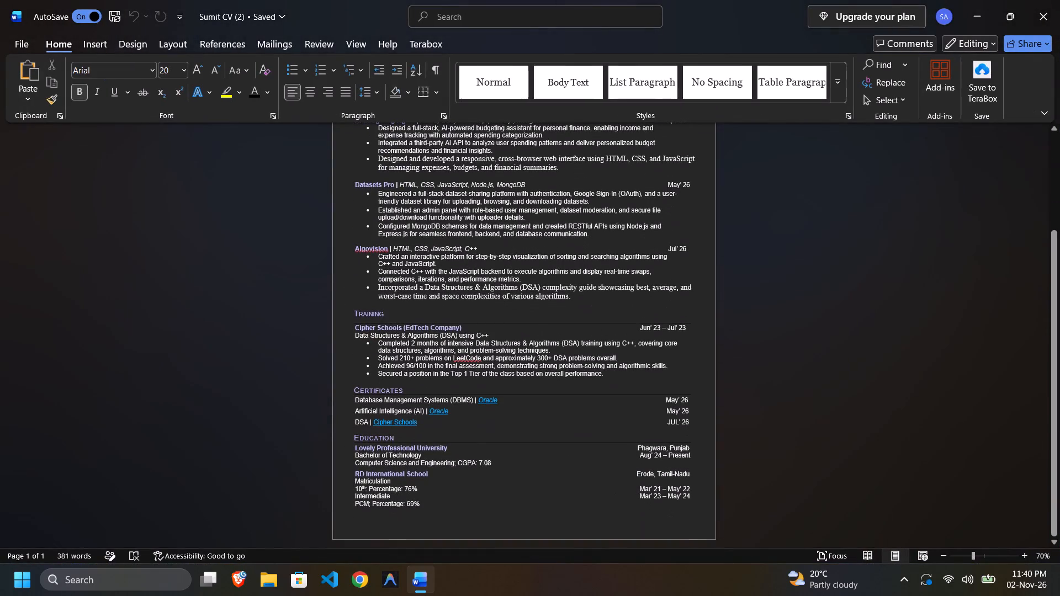
scroll(689, 409, down, 1)
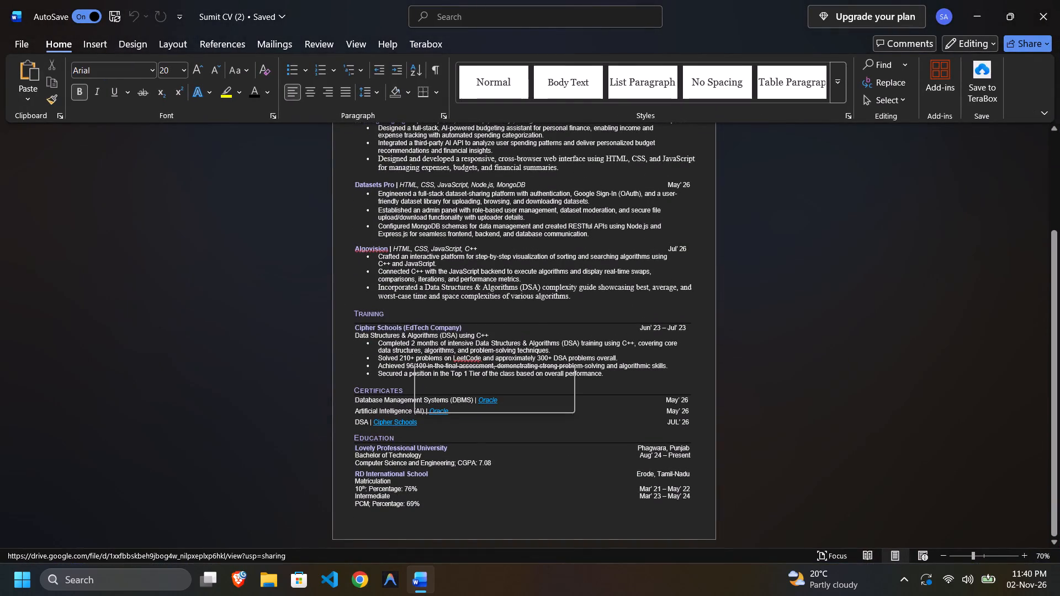
ctrl+click(401, 422)
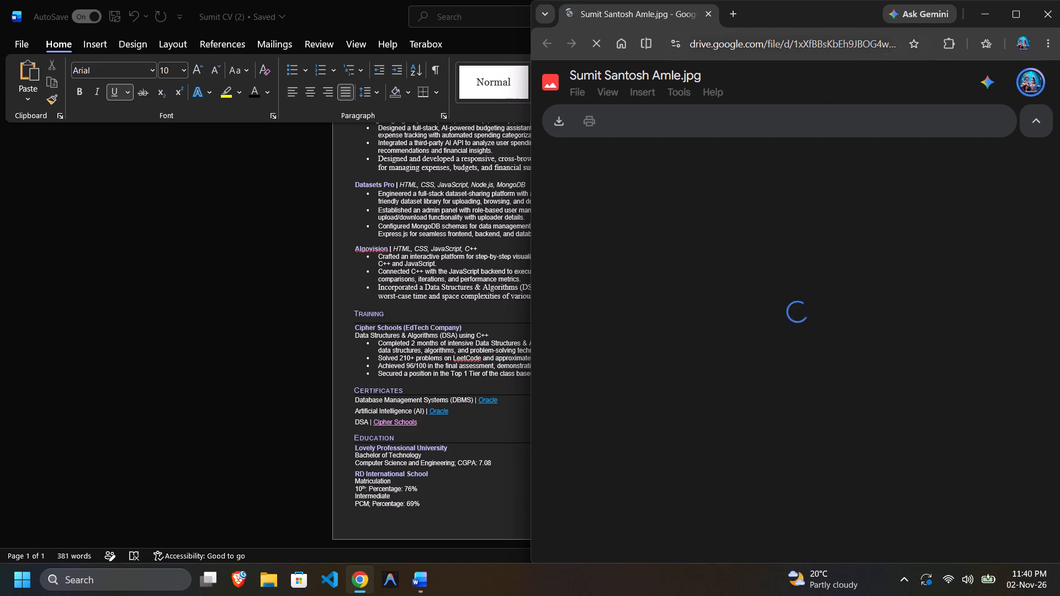
click(878, 39)
key(ctrl+c)
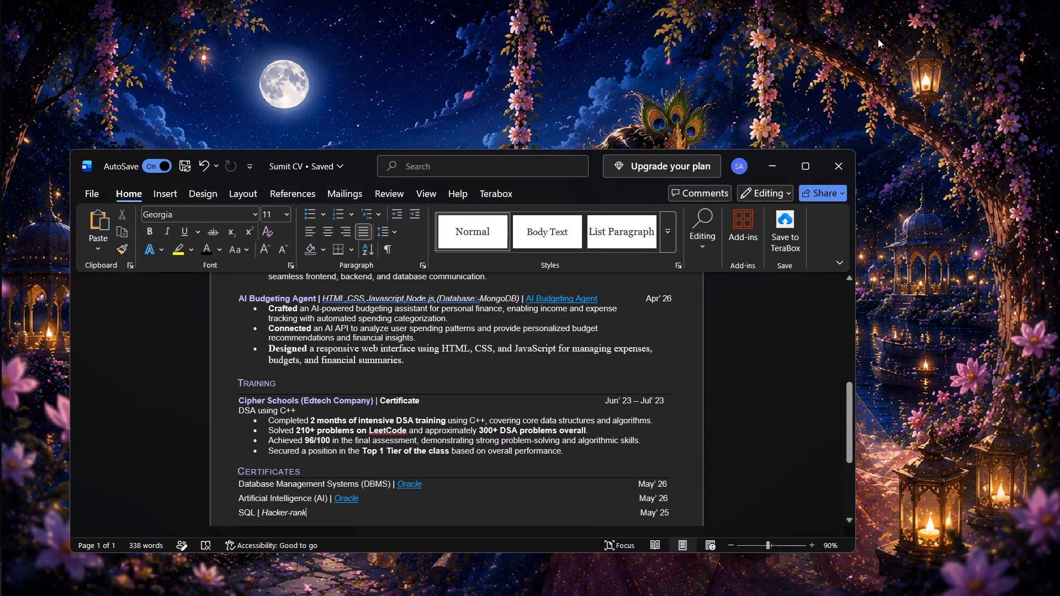
In the main resume, hyperlink "Certificate" in the Cipher Schools training heading to the copied Drive address.
drag(426, 398, 379, 401)
key(ctrl+k)
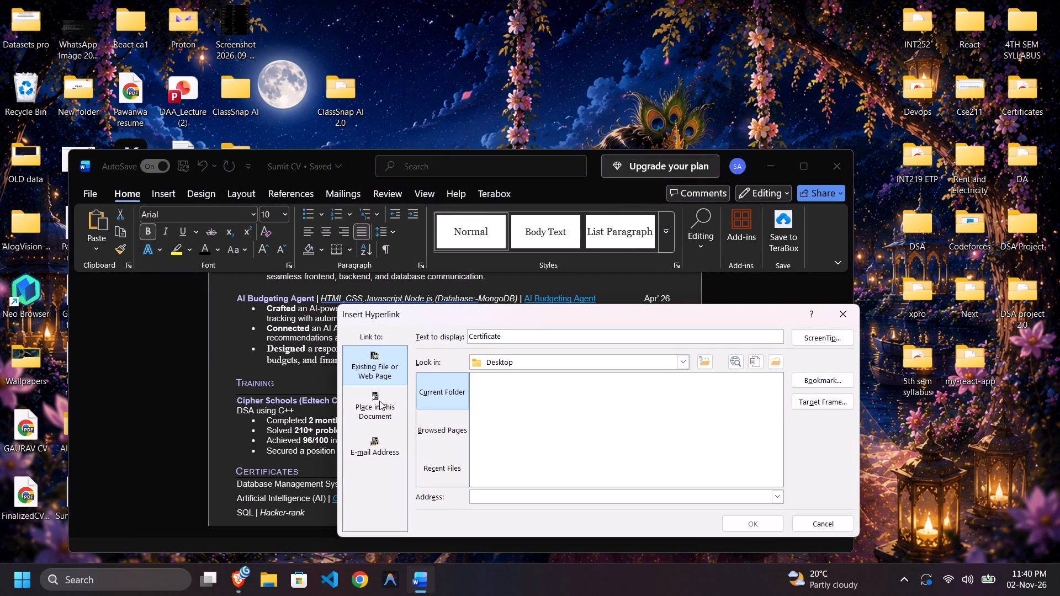
key(ctrl+v)
key(Return)
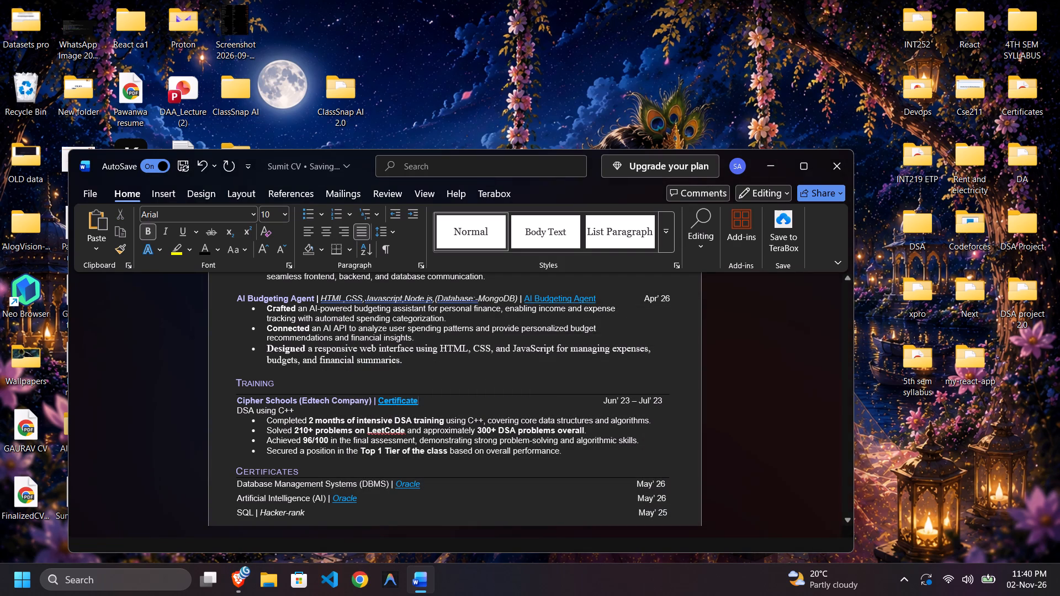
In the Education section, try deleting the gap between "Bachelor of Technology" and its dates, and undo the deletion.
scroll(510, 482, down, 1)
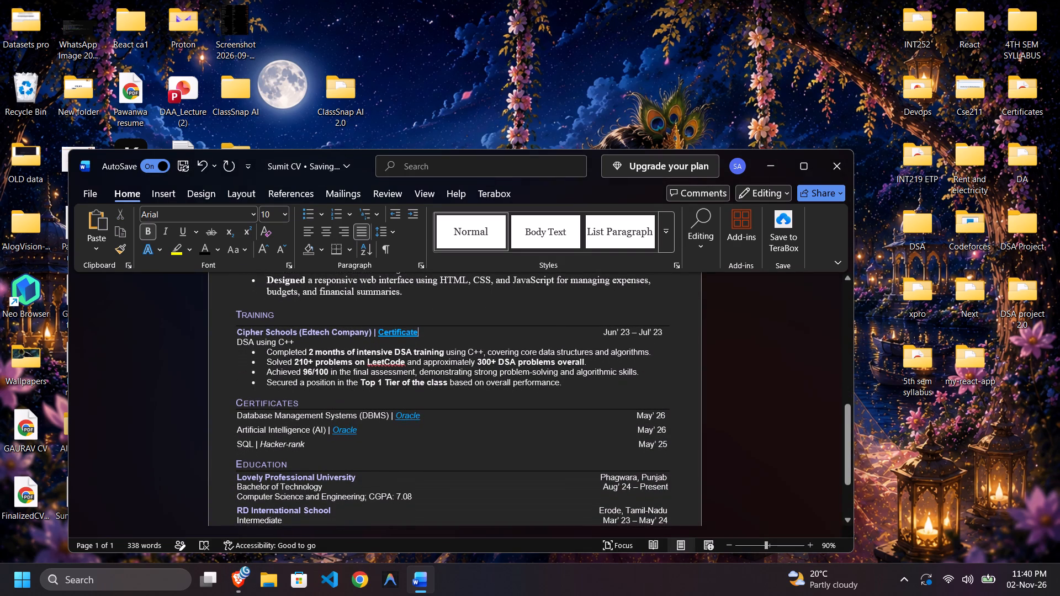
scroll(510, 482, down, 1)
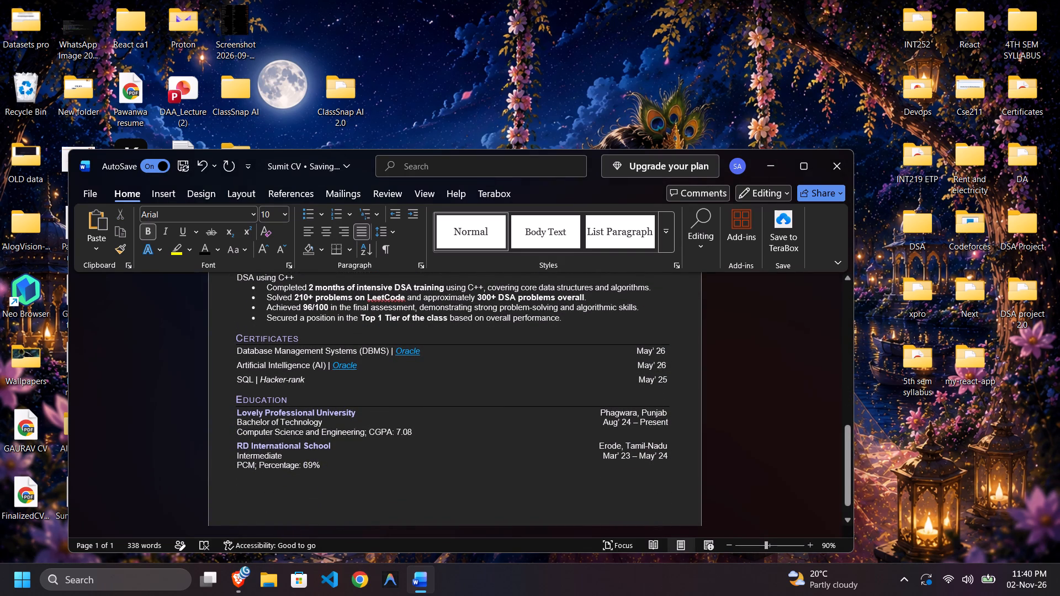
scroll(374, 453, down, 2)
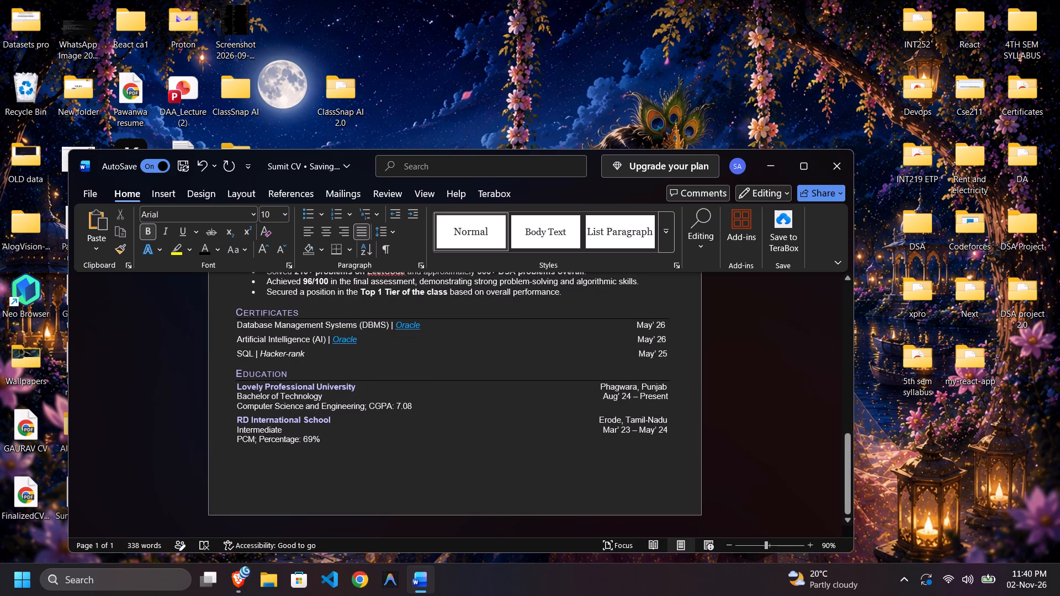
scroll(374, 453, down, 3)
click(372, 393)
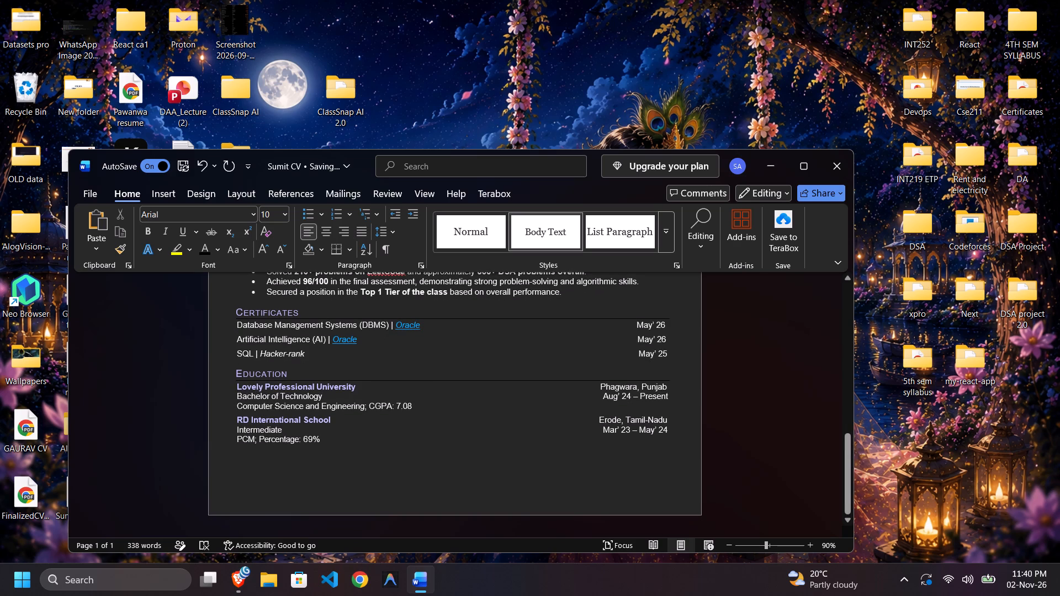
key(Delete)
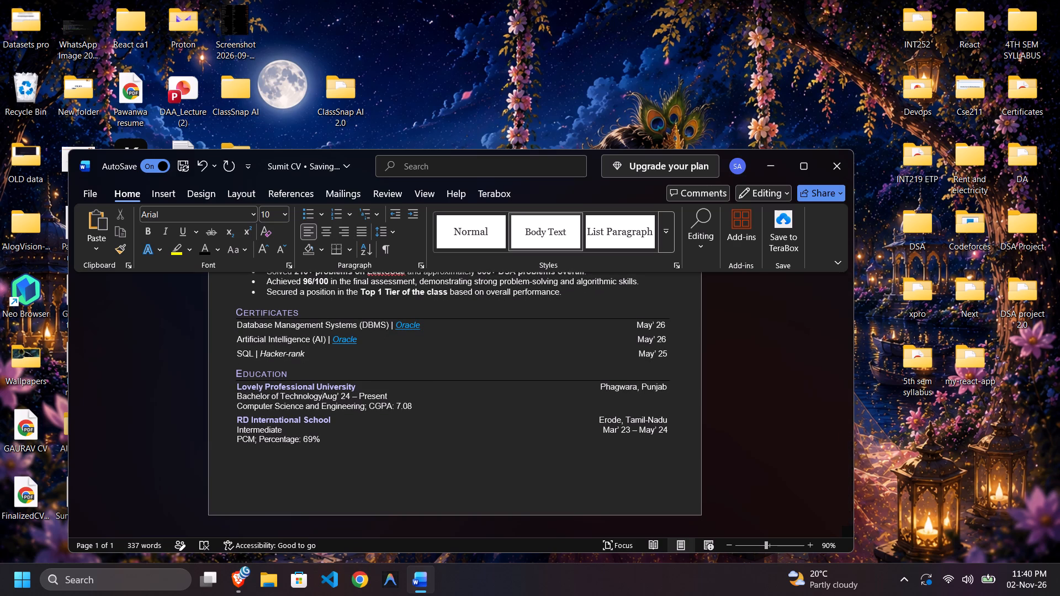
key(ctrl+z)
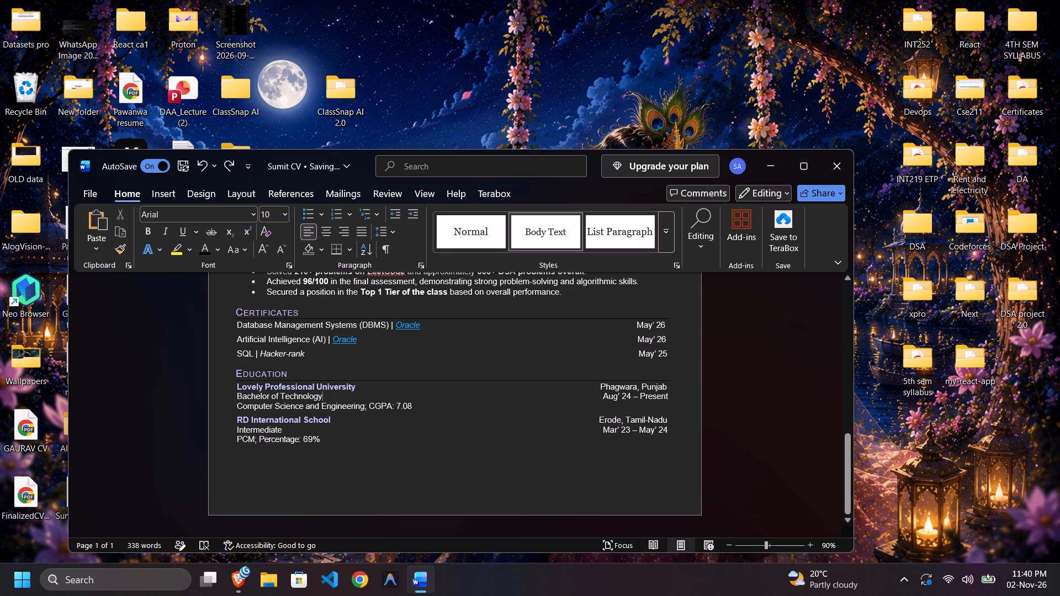
Move "Computer Science and Engineering; CGPA: 7.08" up to follow "Bachelor of Technology" on one line, removing the extra line break.
drag(234, 406, 335, 408)
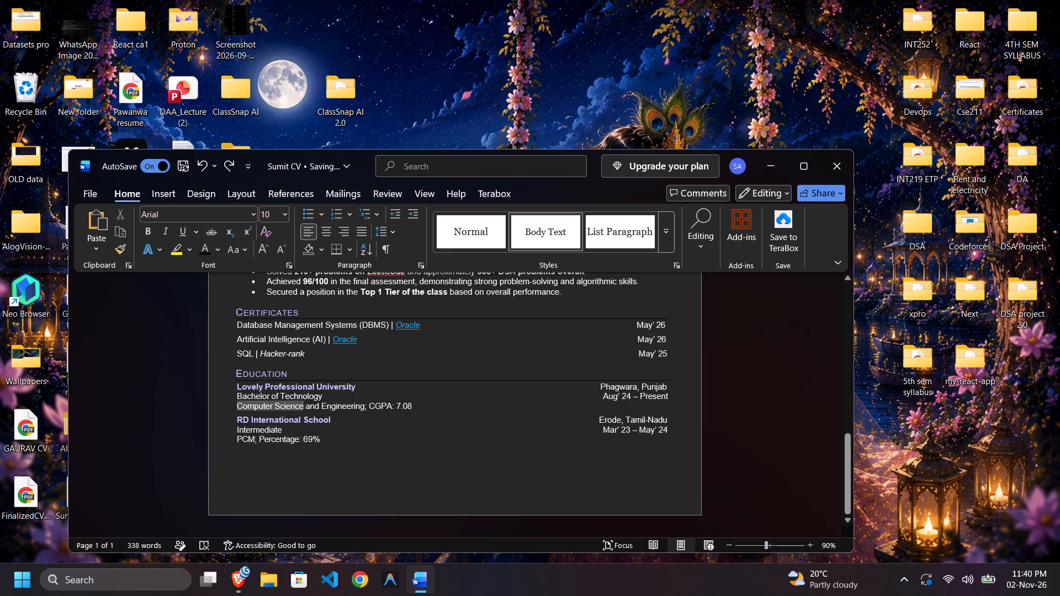
drag(335, 408, 427, 404)
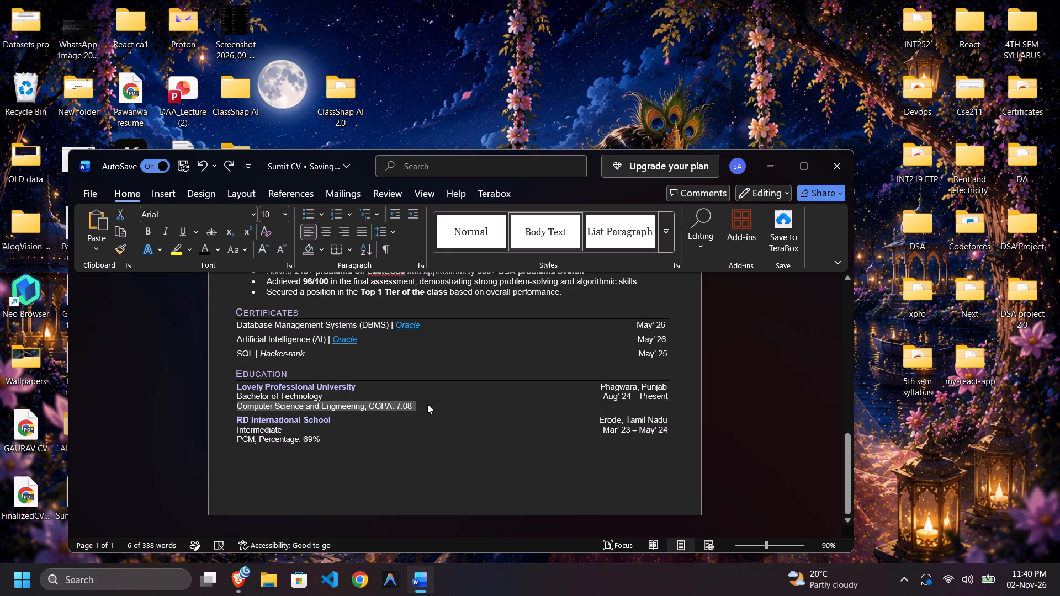
key(ctrl+x)
click(343, 395)
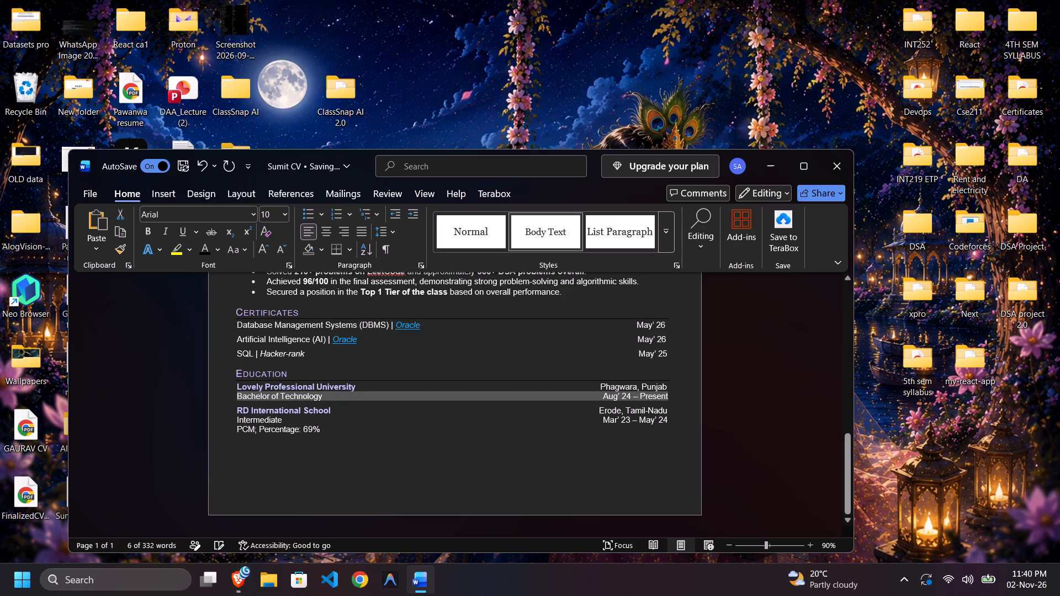
click(343, 395)
click(343, 395)
key(space)
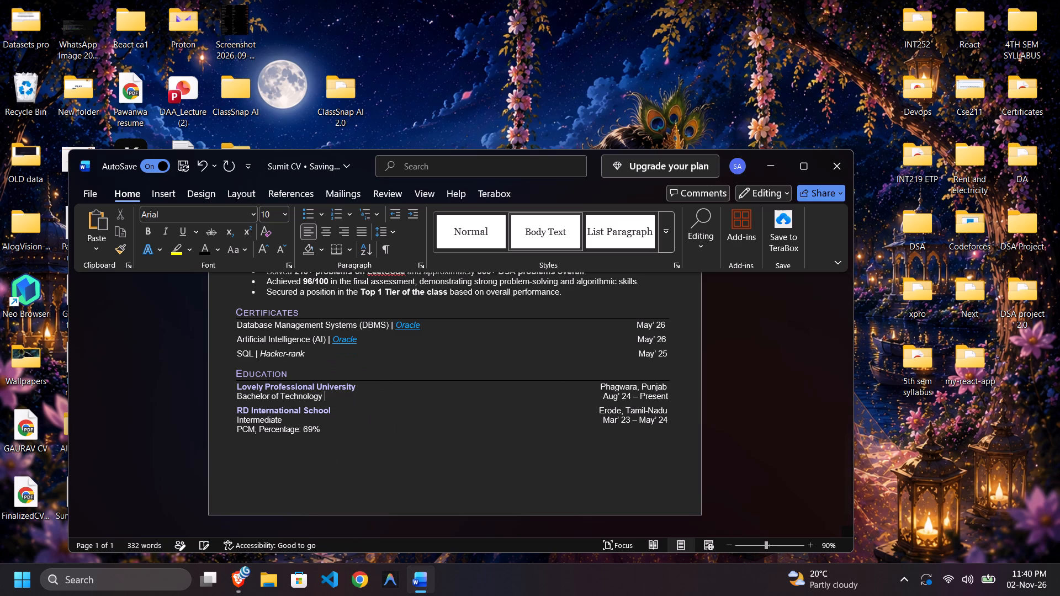
key(ctrl+v)
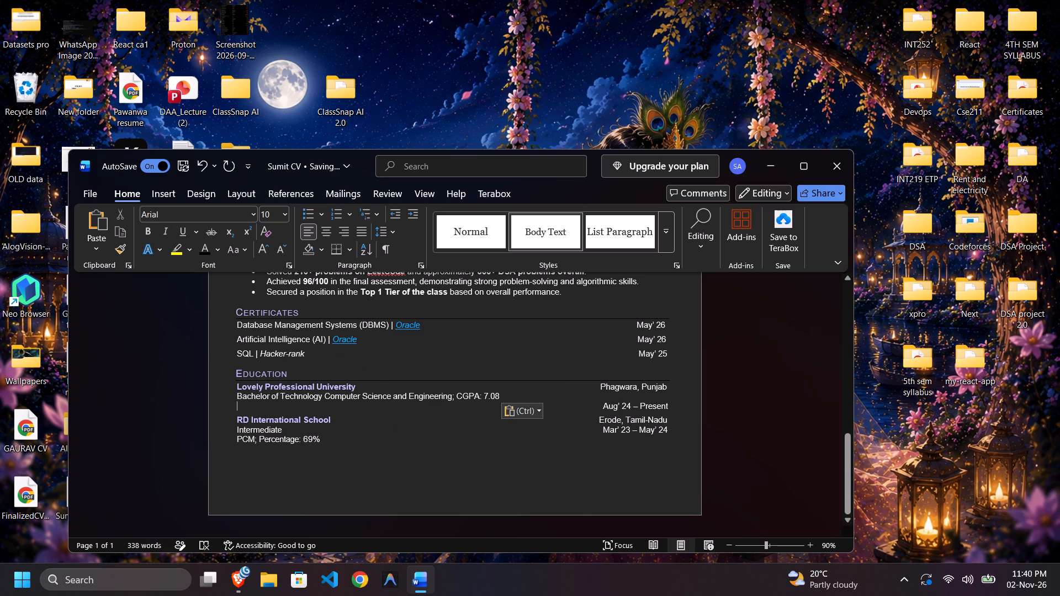
key(BackSpace)
key(BackSpace)
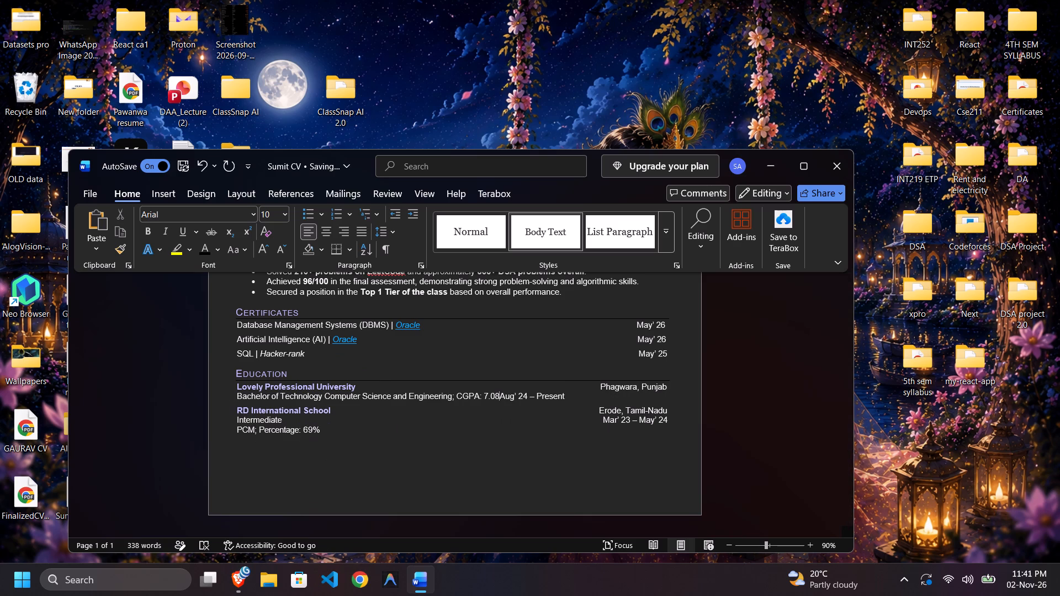
Insert spaces after "CGPA: 7.08" so the university dates sit near the right margin on the same line.
key(space)
key(space)
key(space)
key(space)
key(space)
key(space)
key(space)
key(space)
key(space)
key(space)
key(space)
key(space)
key(space)
key(space)
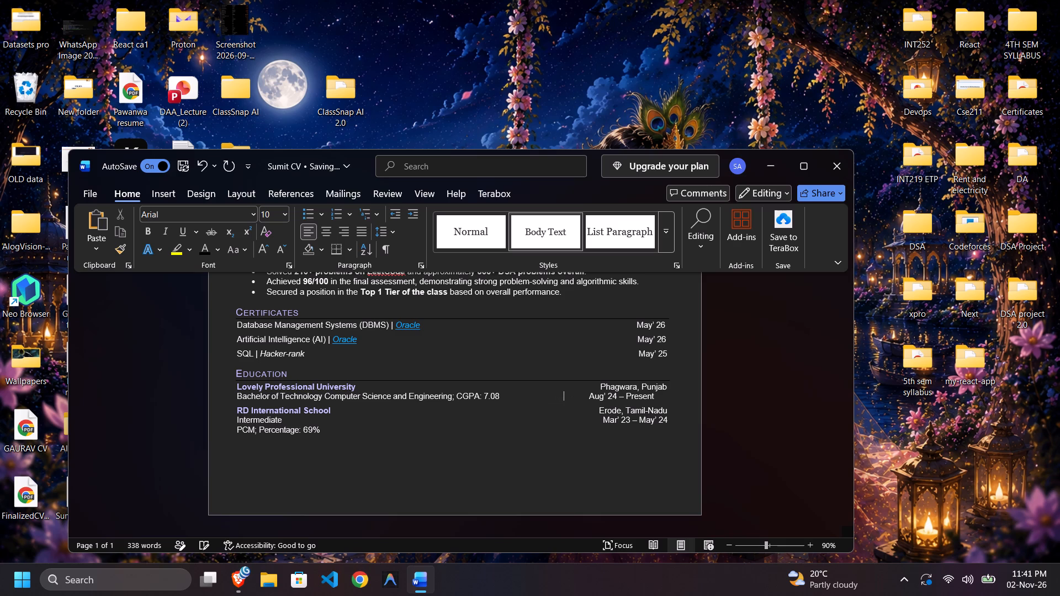
key(space)
key(space)
key(space)
key(space)
key(space)
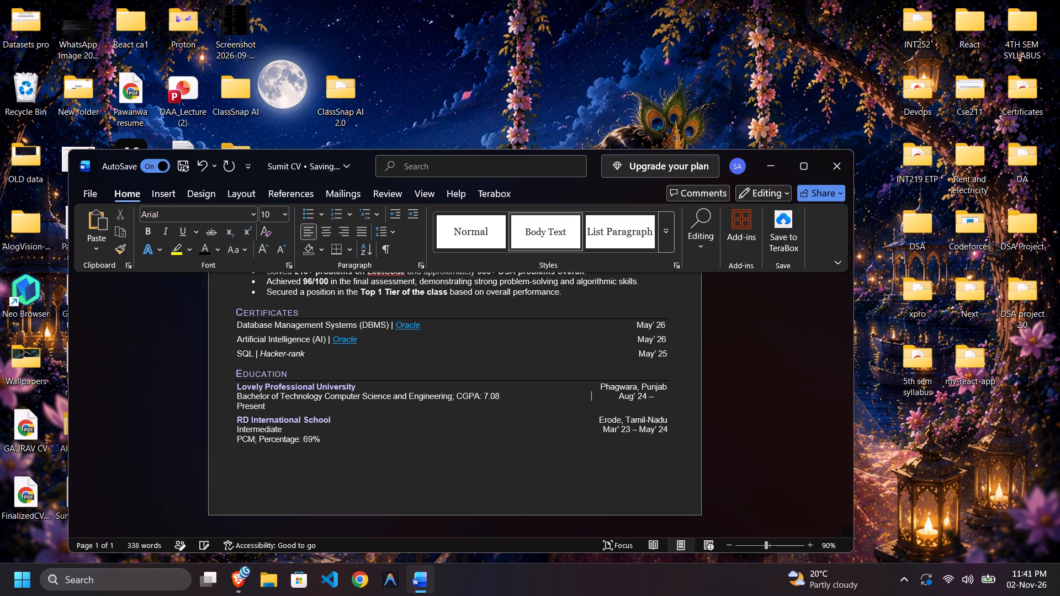
key(Right)
key(Right)
key(Left)
key(BackSpace)
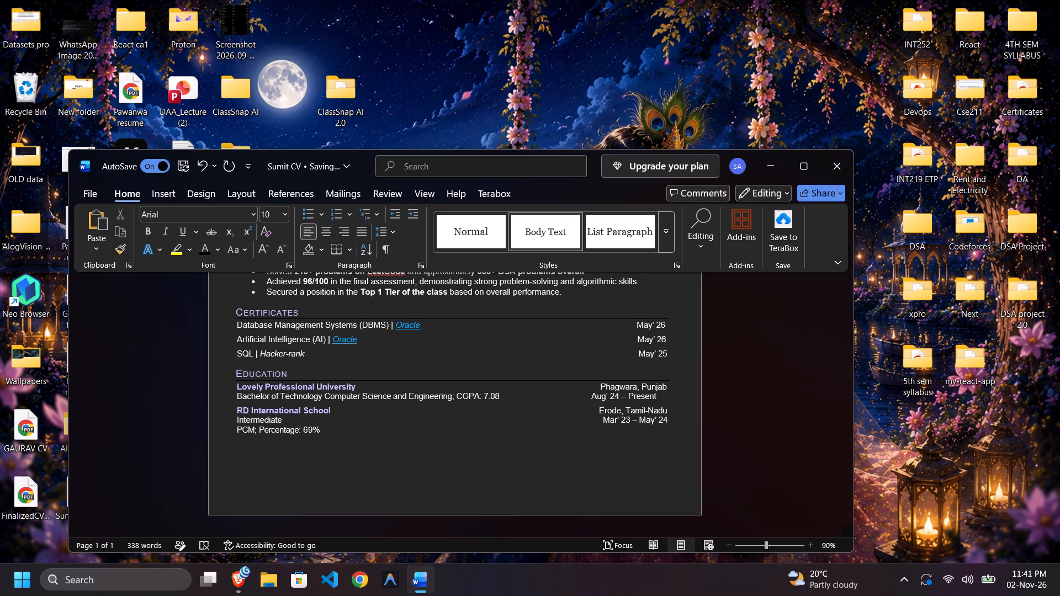
Delete the university dates on the Bachelor of Technology line and re-enter them as "Aug' 24 - Present", starting level with "Phagwara, Punjab".
key(Right)
key(Right)
key(Right)
key(Right)
key(Right)
key(Right)
key(Right)
key(Right)
key(Right)
key(Right)
key(Right)
key(Right)
key(Right)
key(Right)
key(Right)
key(Right)
key(Right)
key(BackSpace)
key(BackSpace)
key(BackSpace)
key(BackSpace)
key(BackSpace)
key(BackSpace)
key(BackSpace)
key(BackSpace)
key(BackSpace)
key(BackSpace)
key(BackSpace)
key(BackSpace)
key(BackSpace)
key(BackSpace)
key(BackSpace)
key(BackSpace)
key(BackSpace)
key(space)
key(space)
key(space)
key(space)
text(Au)
key(g)
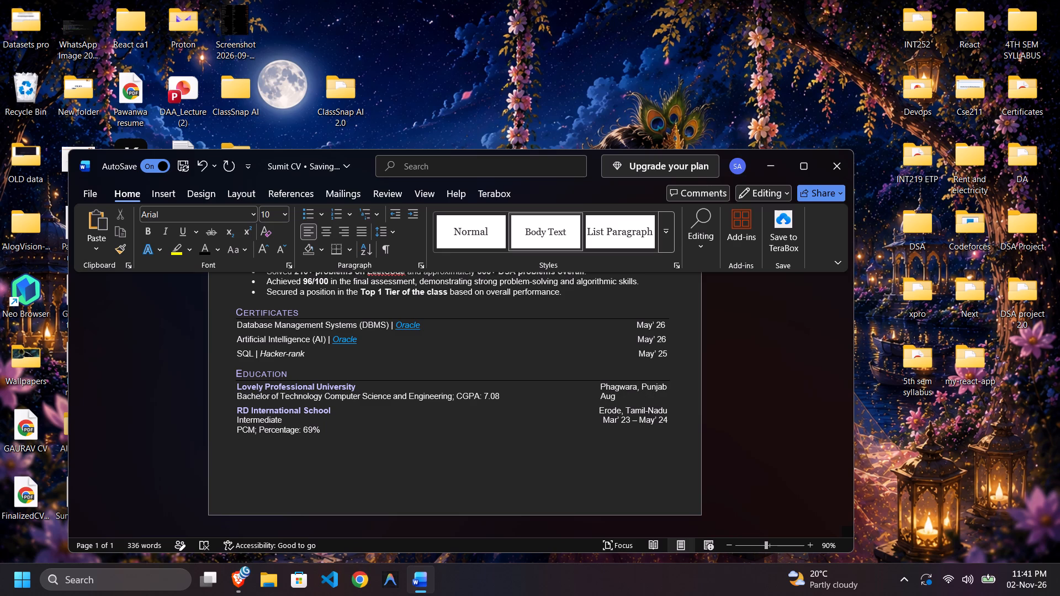
text(')
key(space)
text(24)
key(space)
text(- Present)
Shift "Phagwara, Punjab" one space and "Aug' 24 - Present" two spaces to the right in the university entry.
key(Left)
key(Left)
key(Left)
key(Left)
key(Left)
key(Left)
key(Left)
key(Left)
key(Left)
key(Left)
key(Left)
key(Left)
key(Left)
key(Left)
key(Left)
key(Left)
key(Left)
key(Left)
key(Right)
key(space)
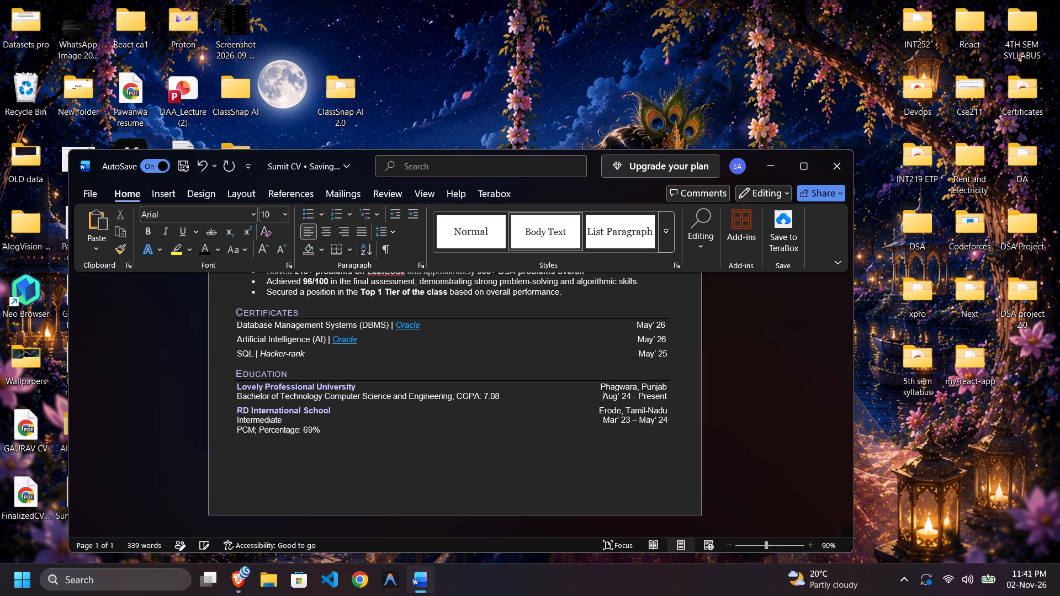
key(Up)
key(Left)
key(space)
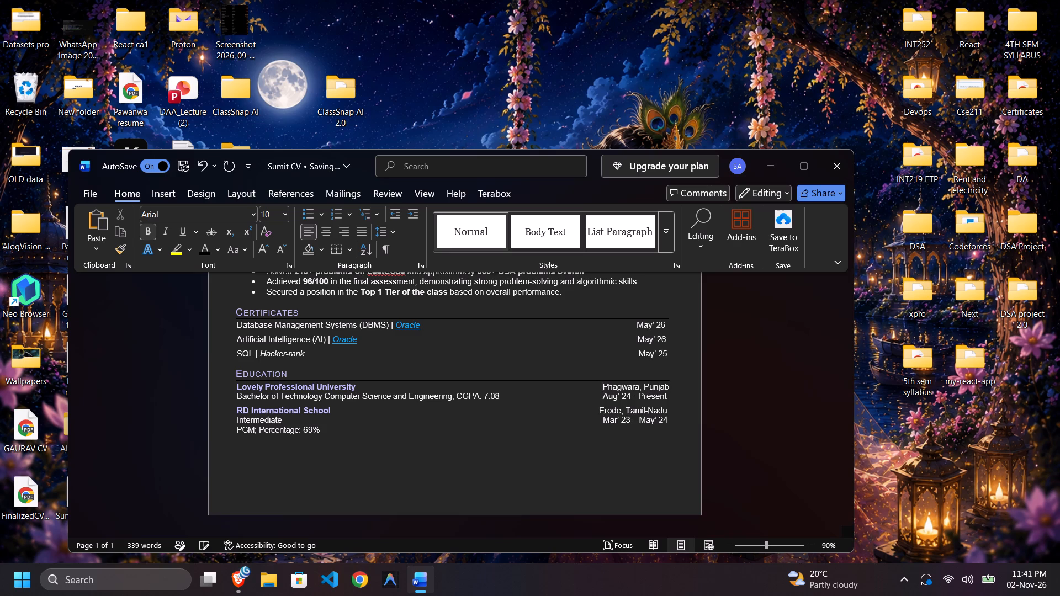
key(Down)
key(space)
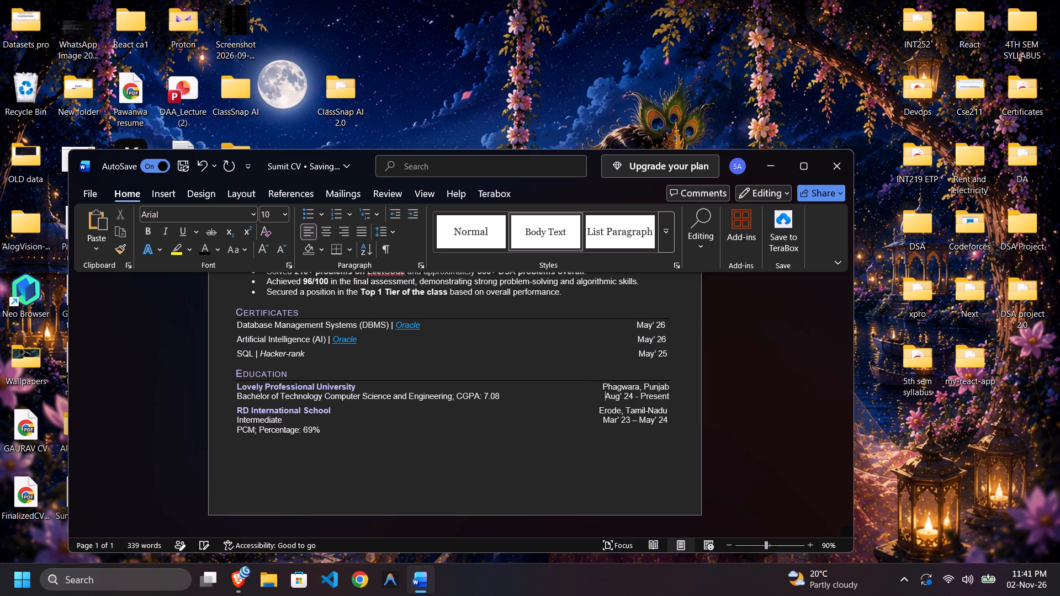
Shift "Erode, Tamil-Nadu" one space to the right in the RD International School entry.
key(Down)
key(Left)
key(space)
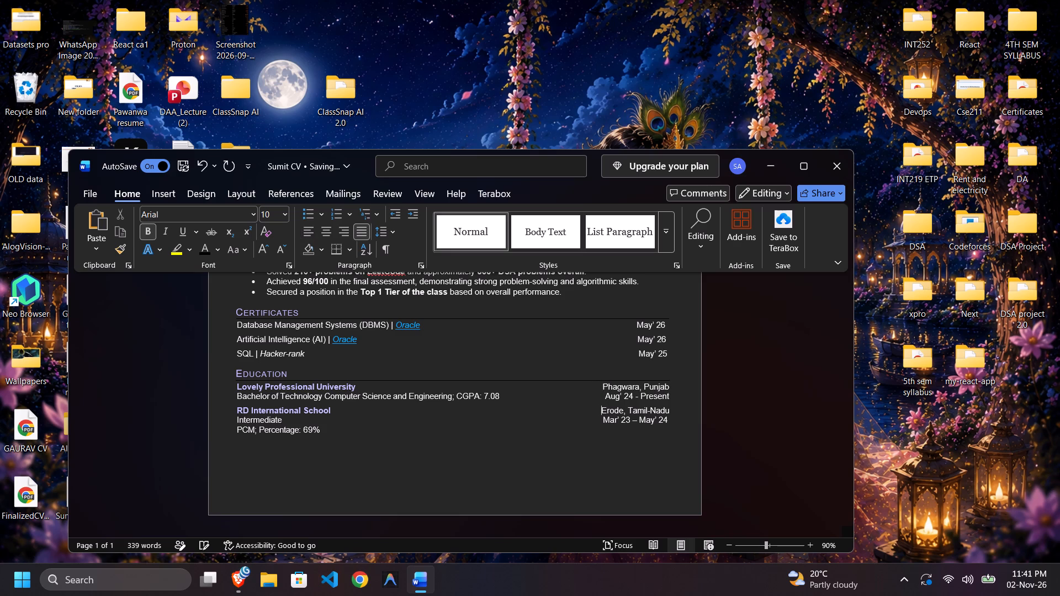
key(space)
key(BackSpace)
Shift "Mar' 23 – May' 24" one space to the right on the Intermediate line.
key(Down)
key(space)
Move "Percentage: 69%" from the PCM line to after "Intermediate" and a space on the line above.
key(Left)
key(Left)
key(Left)
key(Left)
key(Left)
key(Left)
key(Left)
key(Left)
key(Left)
key(Left)
key(Left)
key(Left)
key(Left)
key(Left)
key(Left)
key(Left)
key(Left)
key(Left)
key(Left)
key(Left)
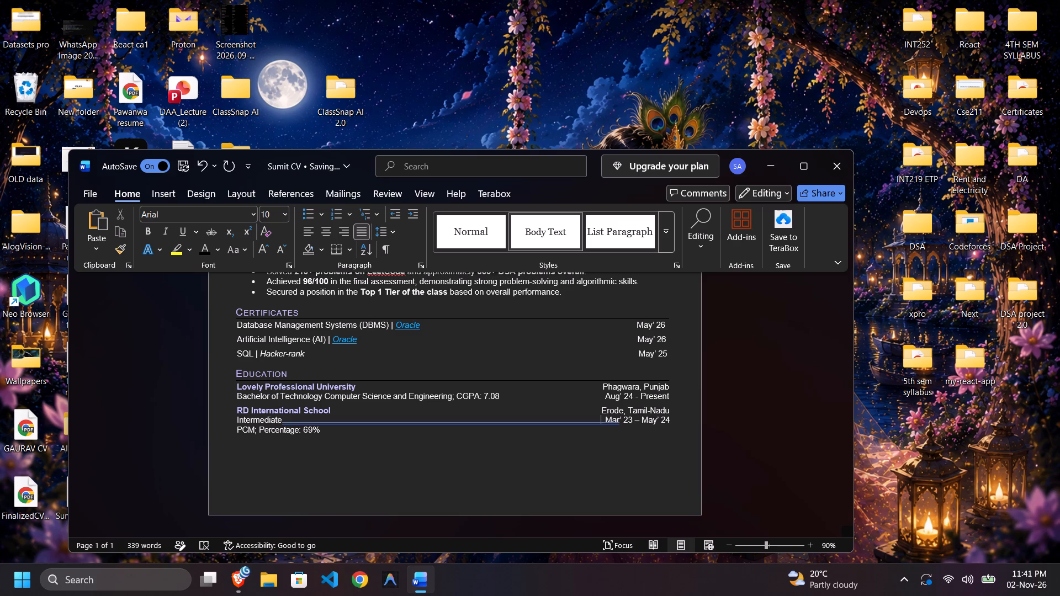
key(Left)
key(Down)
key(Down)
key(ctrl+Left)
key(Down)
key(Up)
key(Down)
key(Right)
key(Right)
key(shift+Left)
key(shift+Left)
key(shift+Left)
key(shift+Left)
key(shift+Left)
key(shift+Left)
key(shift+Left)
key(shift+Left)
key(shift+Left)
key(shift+Left)
key(shift+Left)
key(shift+Left)
key(shift+Left)
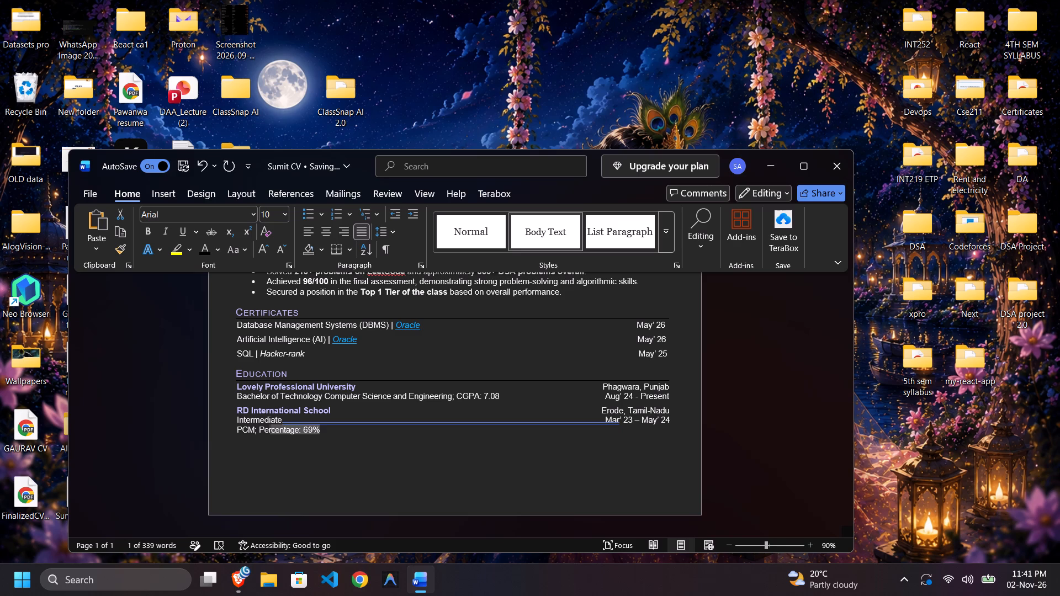
key(shift+Left)
key(shift+Left)
key(ctrl+x)
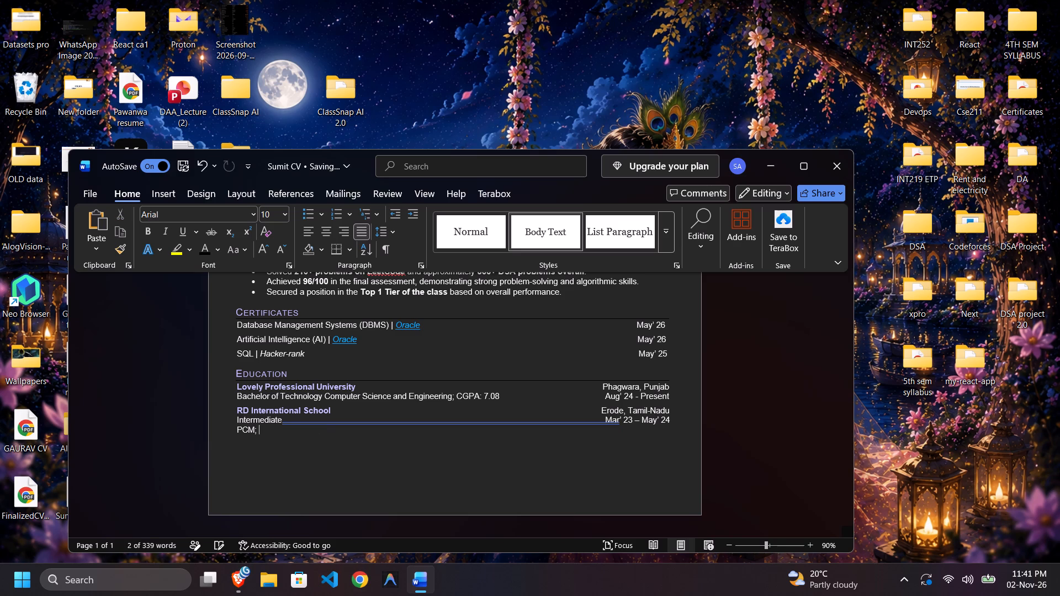
click(297, 419)
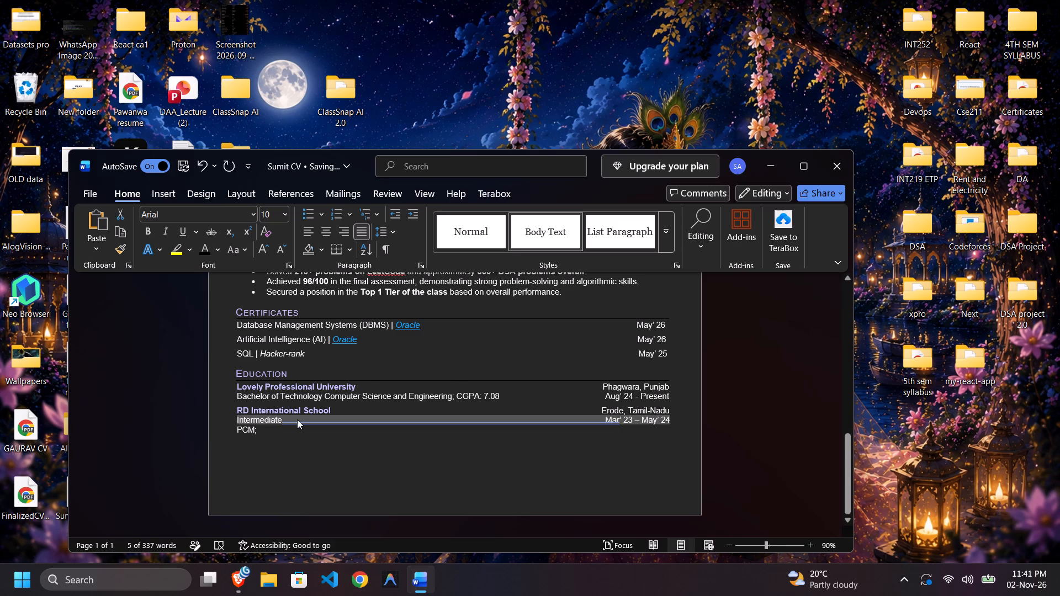
click(297, 419)
click(297, 419)
key(space)
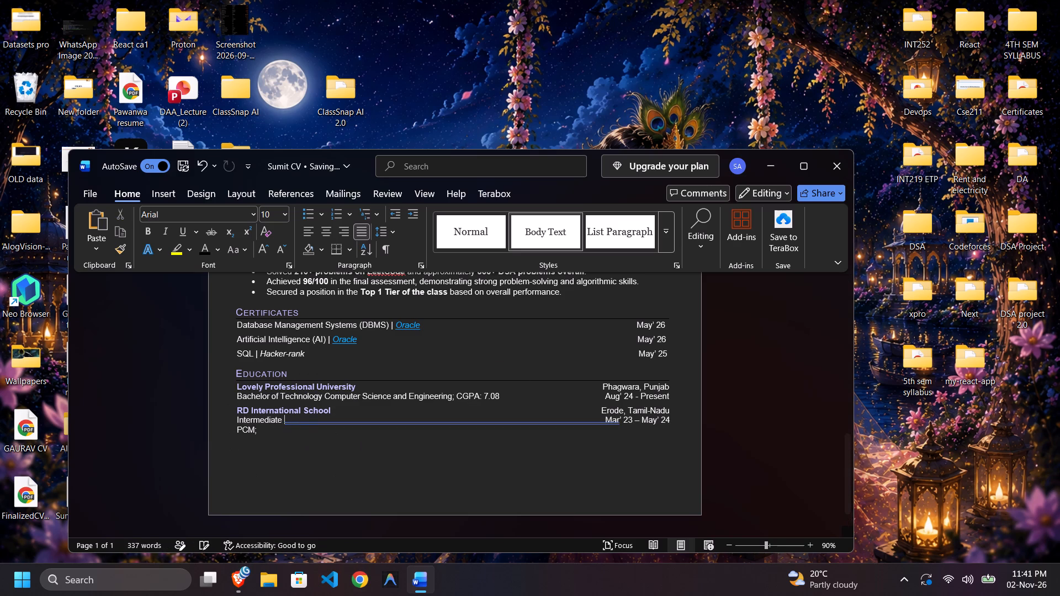
key(ctrl+v)
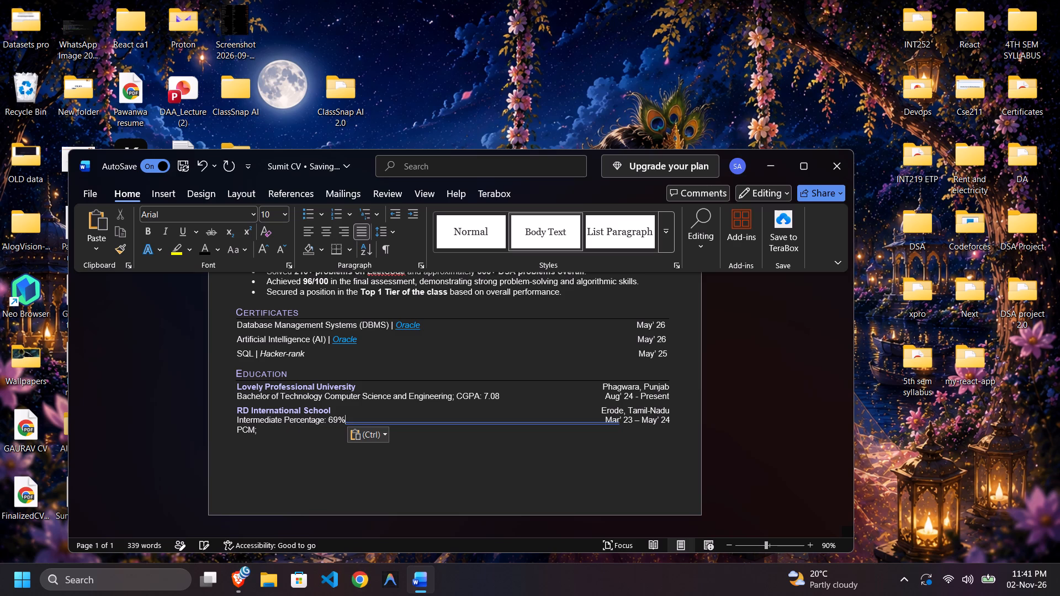
Insert a hyphen with spaces around it so the line reads "Intermediate - Percentage: 69%".
key(Left)
key(Left)
key(Left)
key(Left)
key(Left)
key(Left)
key(Left)
key(Left)
key(Left)
key(Left)
key(Left)
key(Left)
key(Left)
key(Left)
key(Left)
key(BackSpace)
text(:)
key(space)
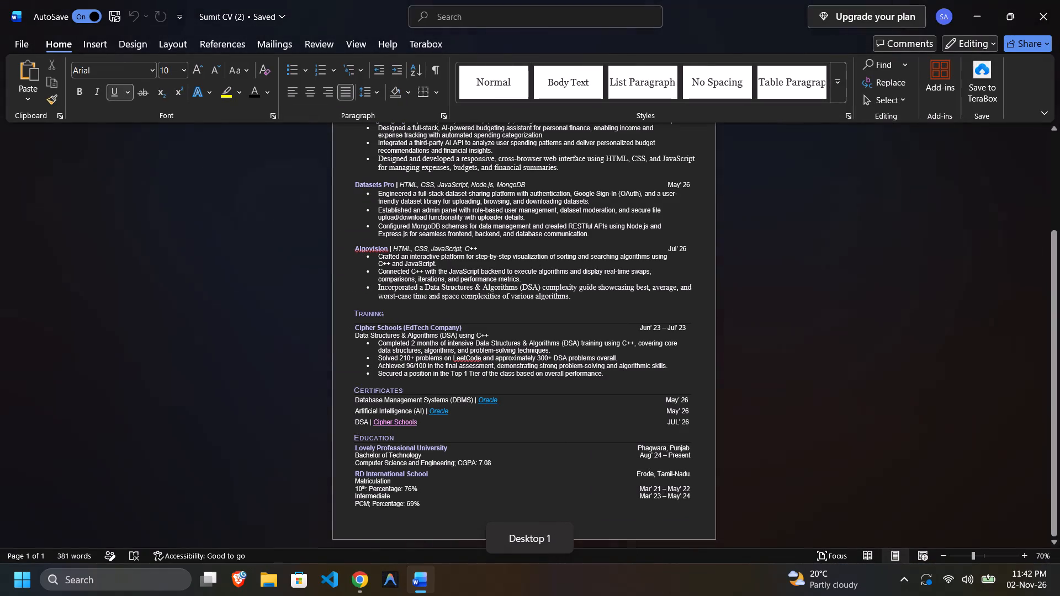
key(BackSpace)
key(BackSpace)
key(space)
text(-)
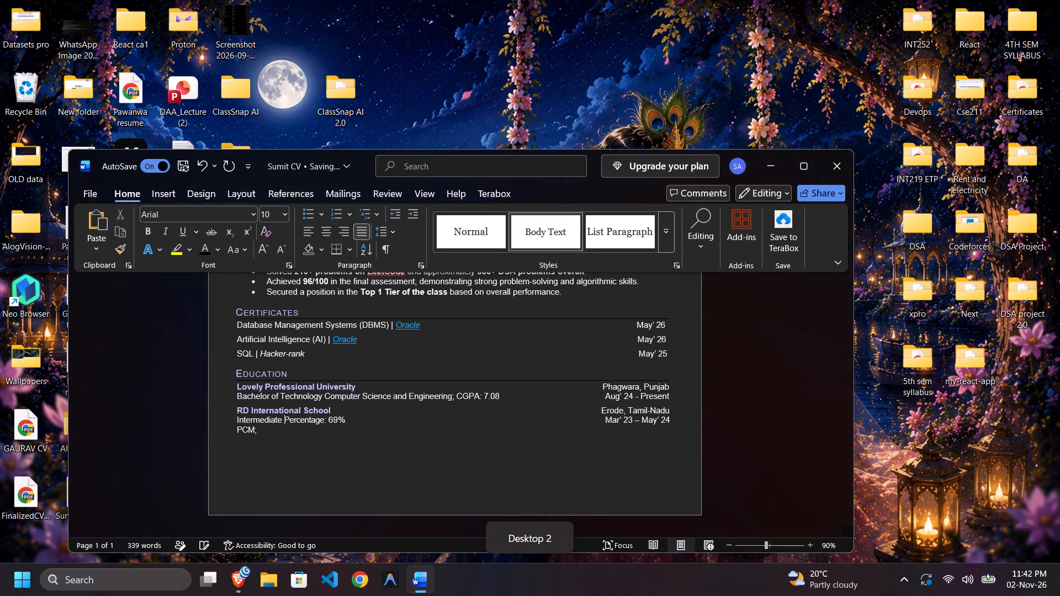
key(space)
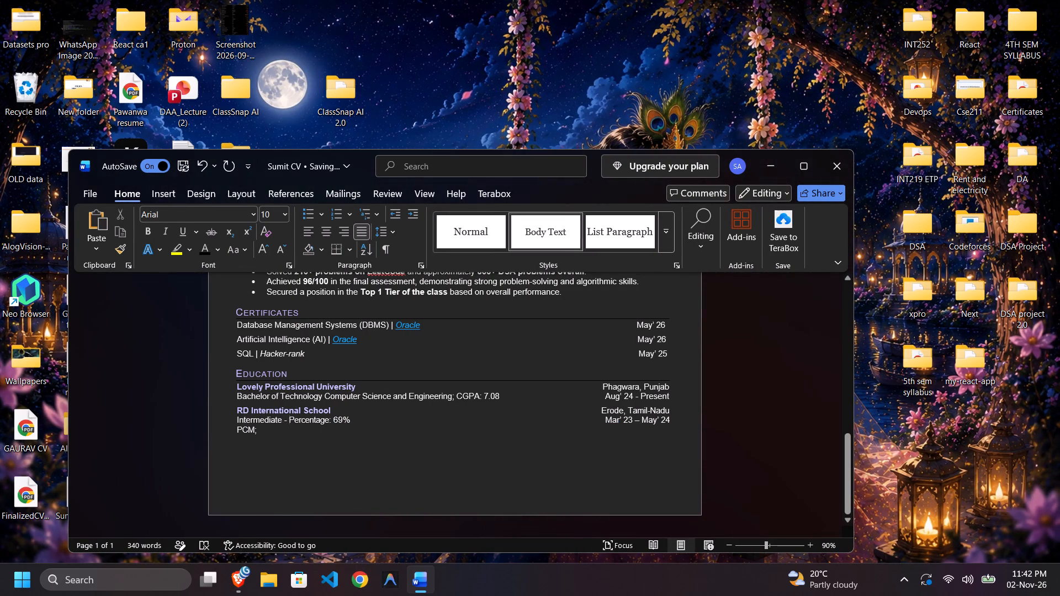
Delete the leftover "PCM;" text from the line below Intermediate.
click(292, 428)
key(BackSpace)
key(BackSpace)
key(BackSpace)
key(BackSpace)
key(BackSpace)
key(BackSpace)
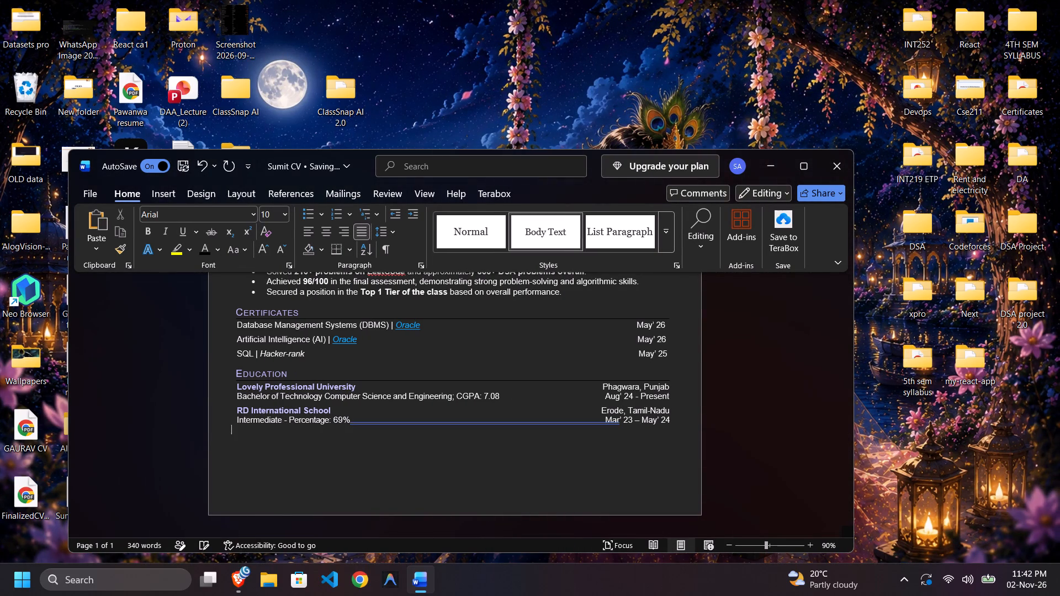
Enter "Matriculation" on the emptied line, indented with spaces to start level with "Intermediate".
key(Tab)
key(BackSpace)
key(space)
key(space)
key(space)
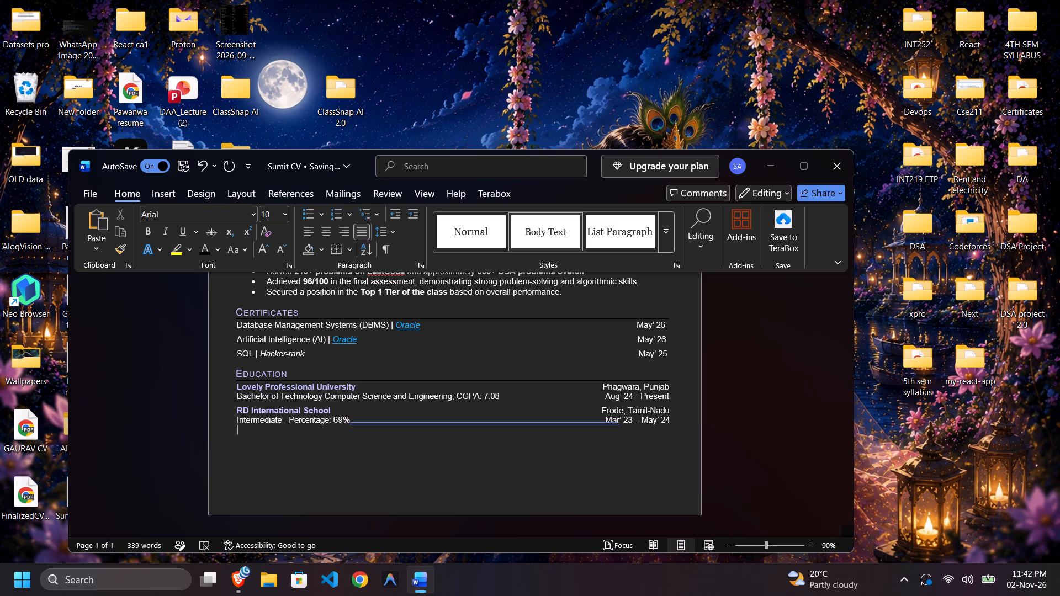
text(In)
key(BackSpace)
key(BackSpace)
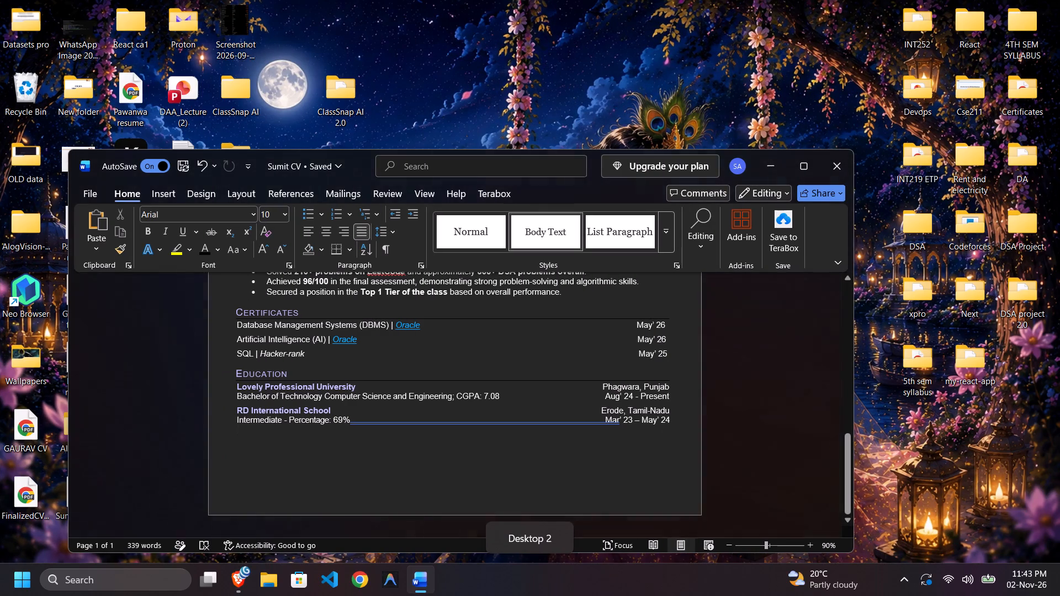
text(Ma)
text(triculation)
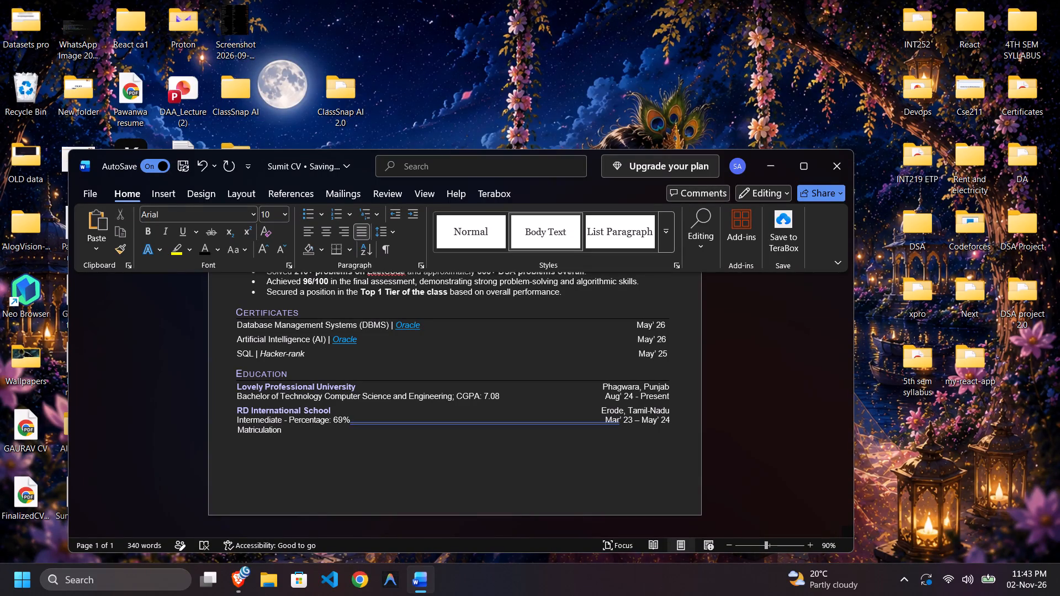
Complete the new line as "Matriculation – Percentage: 76%" with single spaces around the dash.
key(space)
text(-)
key(space)
key(Left)
key(Left)
key(space)
key(Right)
key(BackSpace)
key(BackSpace)
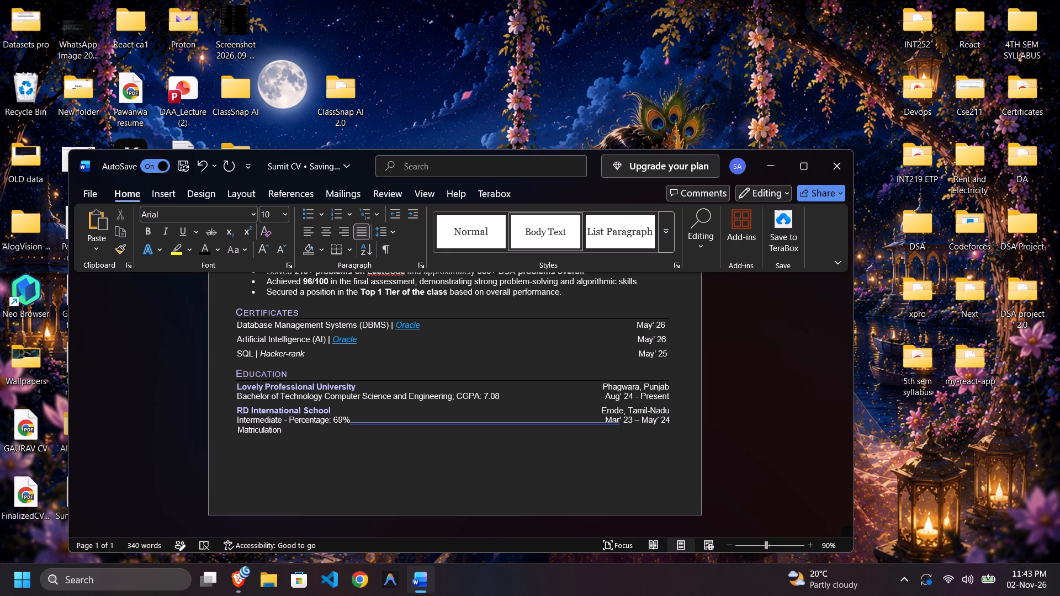
key(space)
text(-)
key(space)
text(P)
key(Left)
key(Left)
key(Left)
key(BackSpace)
key(Right)
key(Right)
key(Right)
key(Right)
key(Right)
text(er)
key(BackSpace)
key(BackSpace)
key(BackSpace)
text(ercentage)
text(:)
key(space)
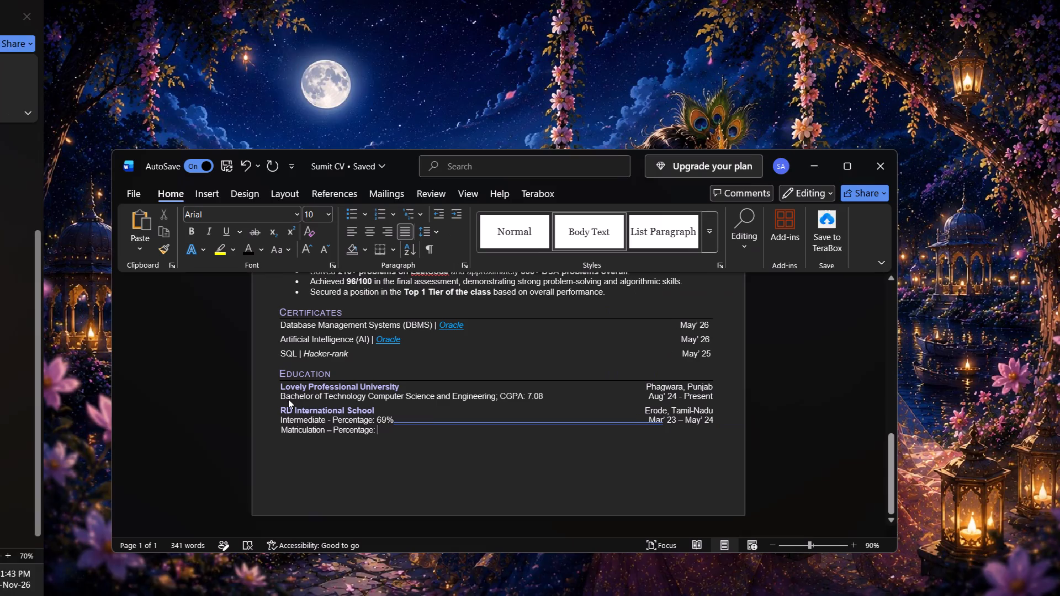
text(76)
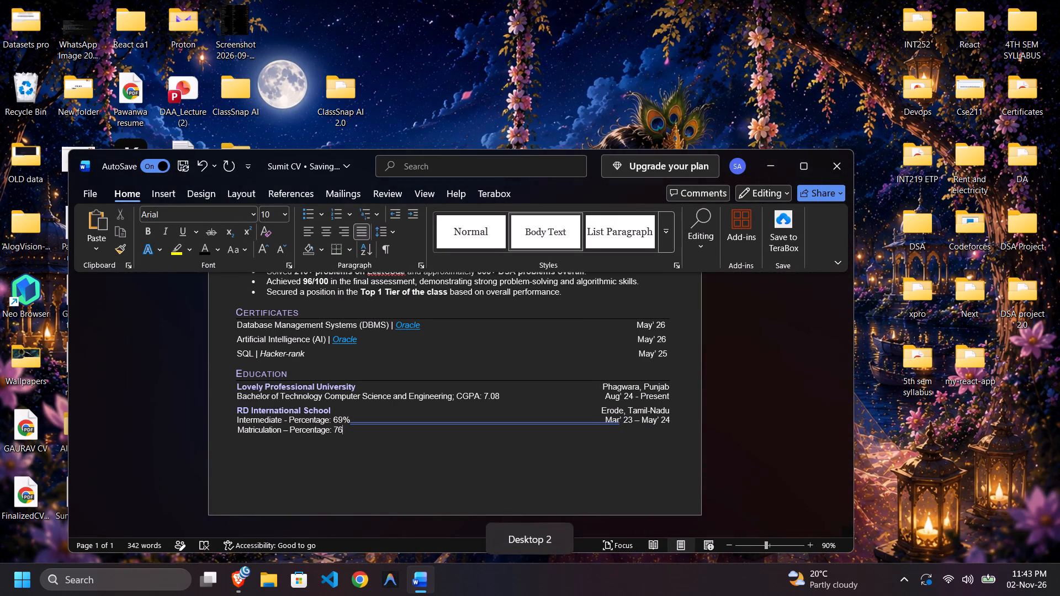
key(shift+percent)
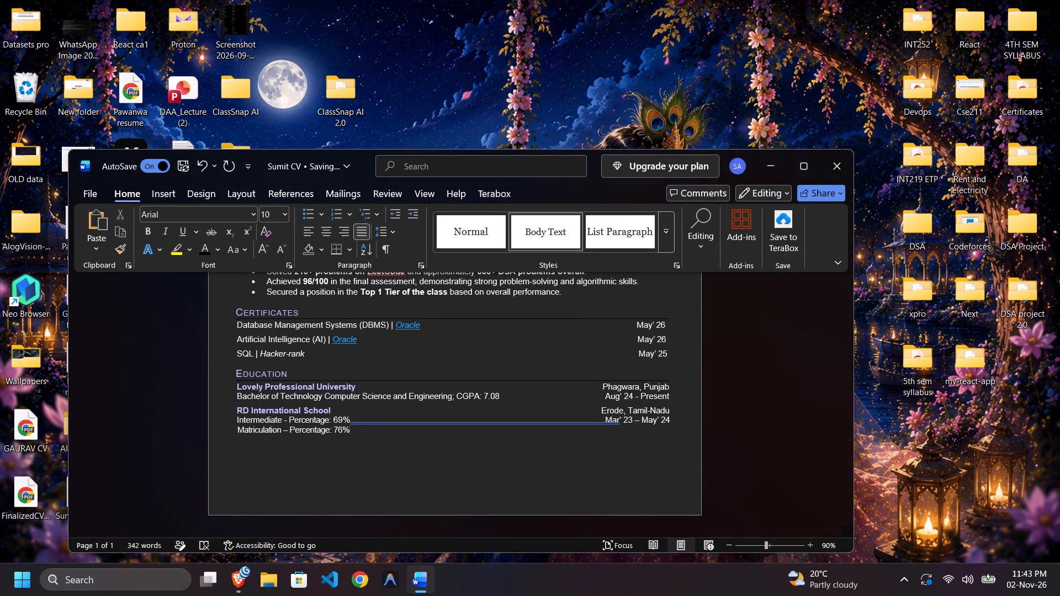
Insert spaces after "Percentage: 76%" up to where the dates begin on the Intermediate line.
key(space)
key(space)
key(space)
key(space)
key(space)
key(space)
key(space)
key(space)
key(space)
key(space)
key(space)
key(space)
key(space)
key(space)
key(space)
key(space)
key(space)
key(space)
key(space)
key(space)
Change the start date on the Intermediate line to "Mar' 22".
key(Up)
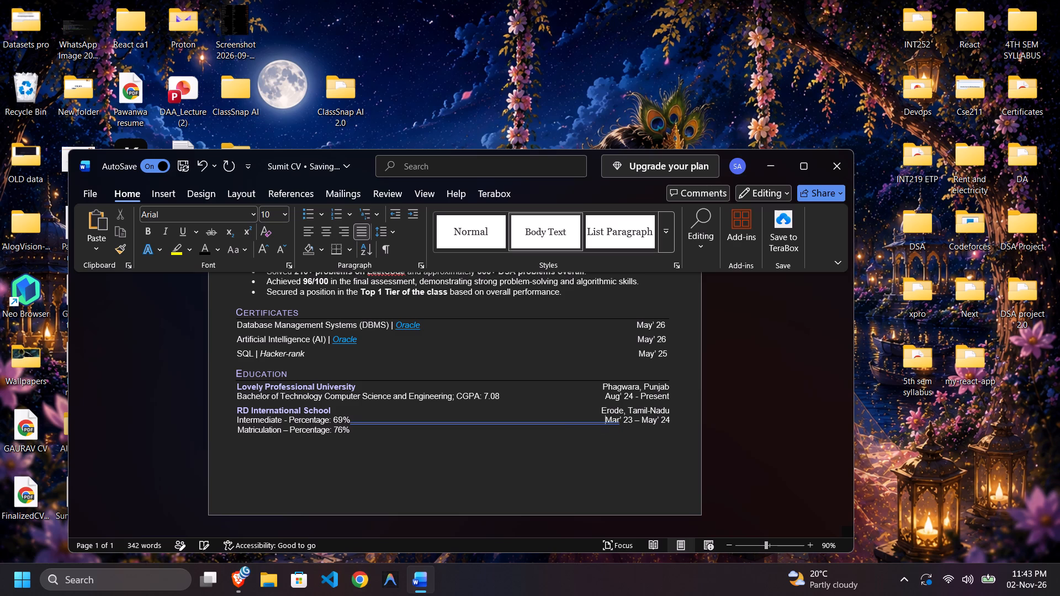
key(Right)
key(Right)
key(Right)
key(Right)
key(Right)
key(Right)
key(Right)
key(BackSpace)
key(2)
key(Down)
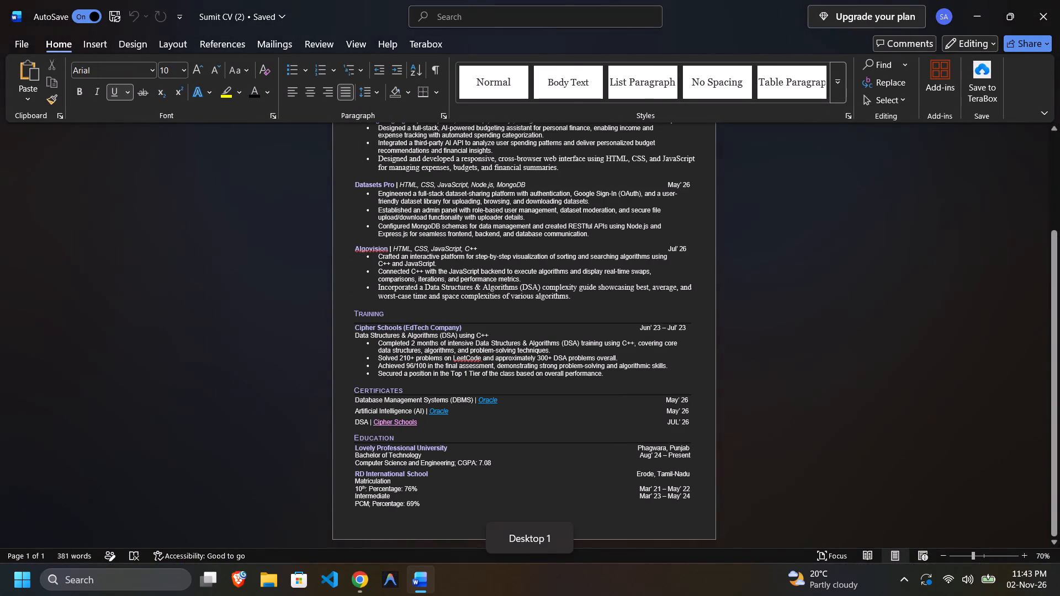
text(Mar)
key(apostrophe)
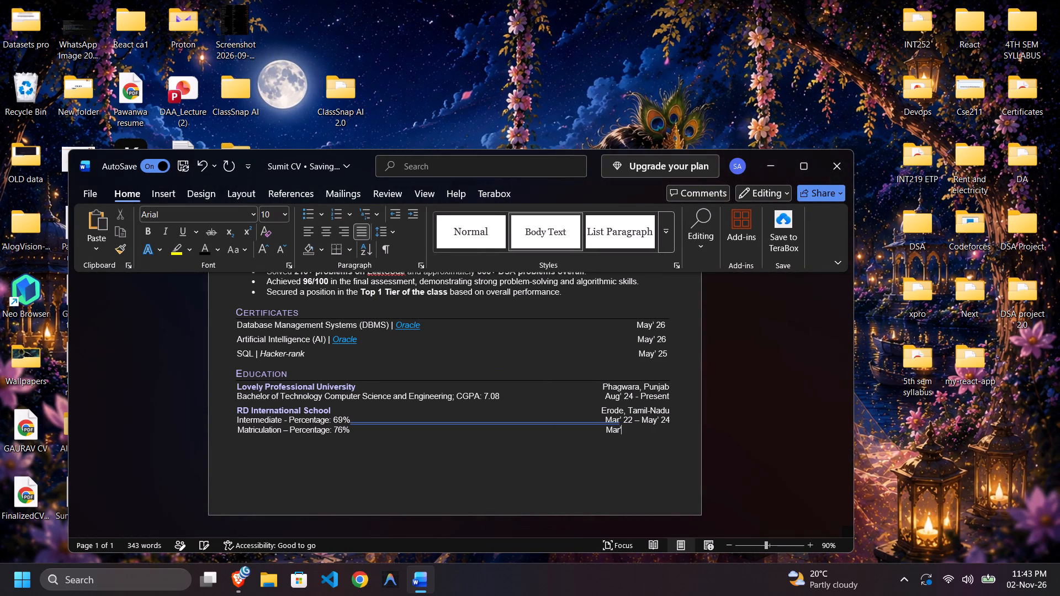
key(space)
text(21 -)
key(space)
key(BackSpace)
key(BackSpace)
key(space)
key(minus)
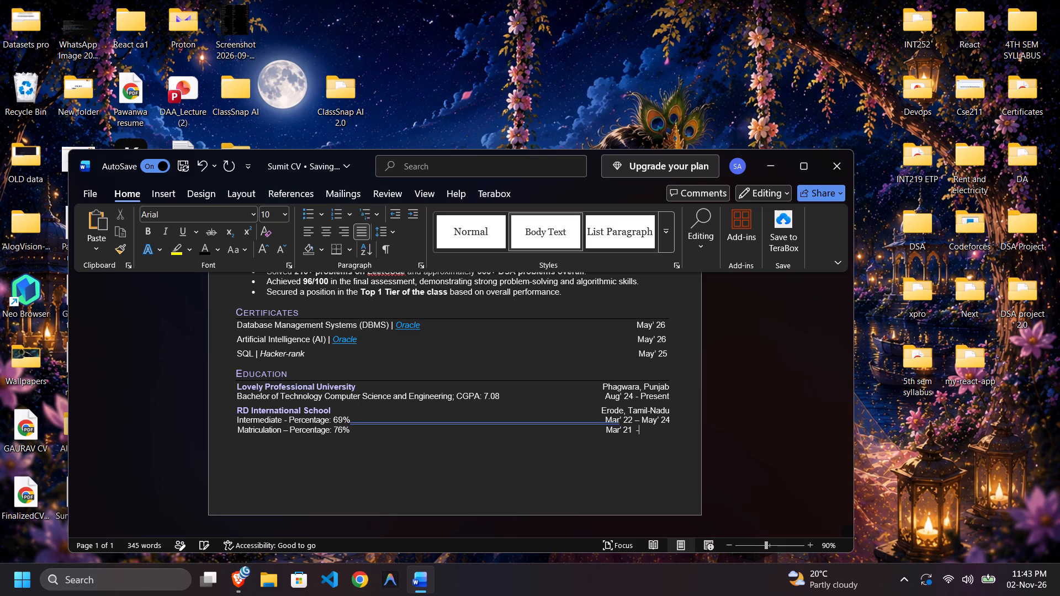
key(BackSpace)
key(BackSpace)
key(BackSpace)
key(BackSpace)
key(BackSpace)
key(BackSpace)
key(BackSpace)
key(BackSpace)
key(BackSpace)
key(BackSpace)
Copy the date range "Mar' 22 – May' 24" from the Intermediate line to the end of the Matriculation line.
key(Up)
key(shift+Right)
key(shift+Right)
key(shift+Right)
key(shift+Right)
key(shift+Right)
key(shift+Right)
key(shift+Right)
key(shift+Right)
key(shift+Right)
key(shift+Right)
key(shift+Right)
key(shift+Right)
key(shift+Right)
key(shift+Right)
key(shift+Right)
key(shift+Right)
key(shift+Right)
key(shift+Right)
key(shift+Right)
key(shift+Left)
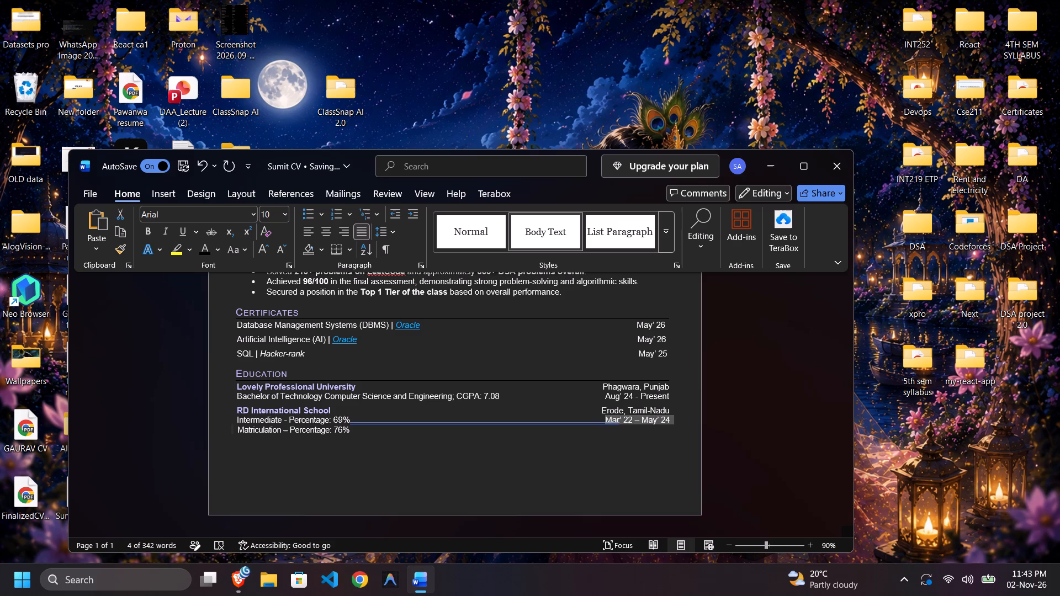
key(shift+Left)
key(ctrl+c)
key(Down)
key(ctrl+v)
Change the start year in the Matriculation line's date range to 21.
key(Left)
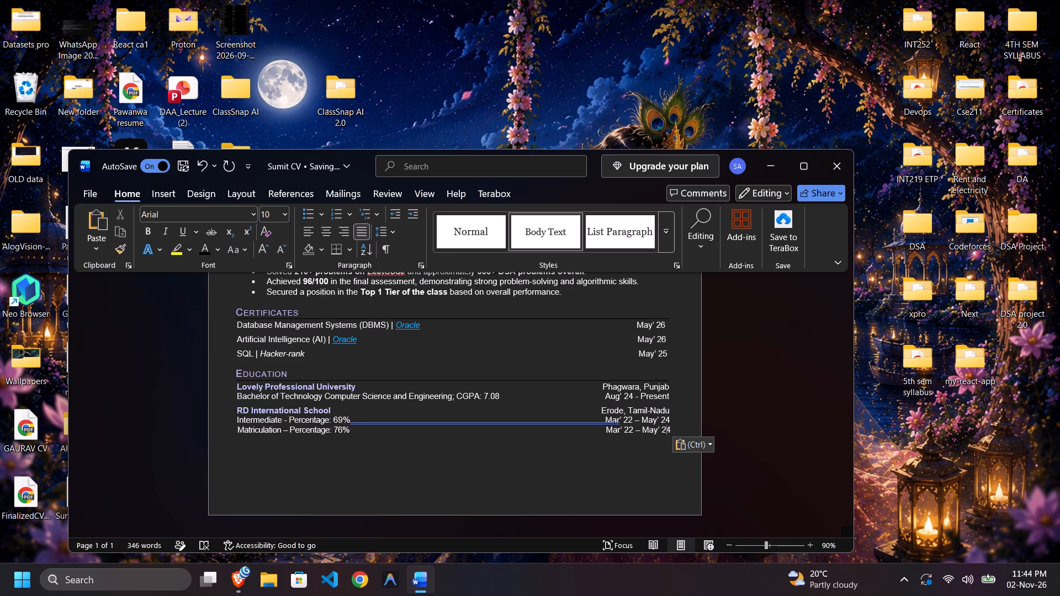
key(Left)
key(Left)
key(Left)
key(Left)
key(Left)
key(Left)
key(Left)
key(Left)
key(Left)
key(BackSpace)
key(1)
Change the end year in the Matriculation line's date range to 22.
key(Right)
key(Right)
key(Right)
key(Right)
key(Right)
key(Right)
key(Right)
key(Right)
key(Right)
key(Right)
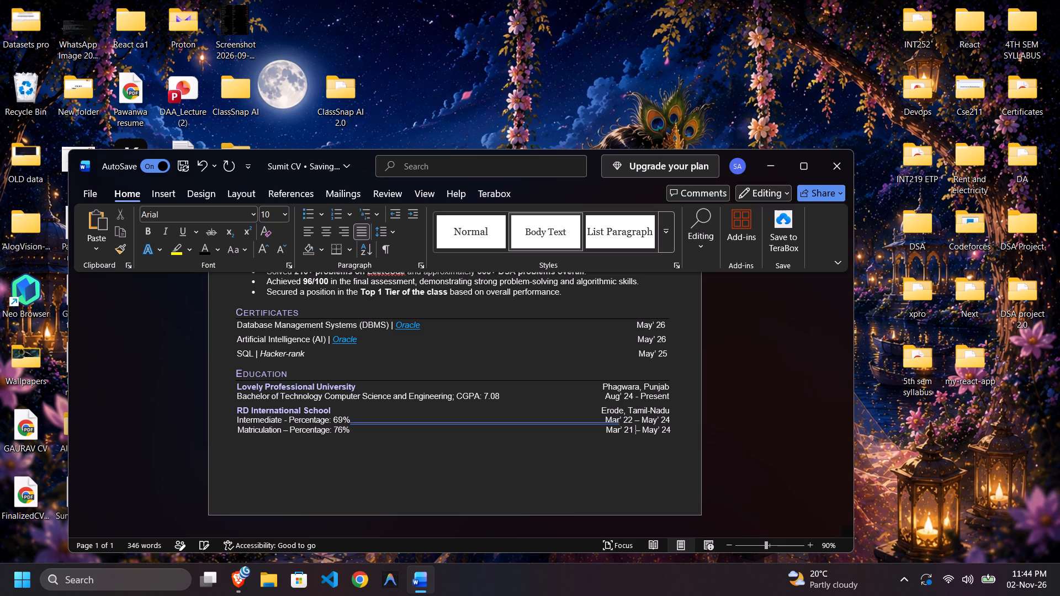
key(BackSpace)
key(2)
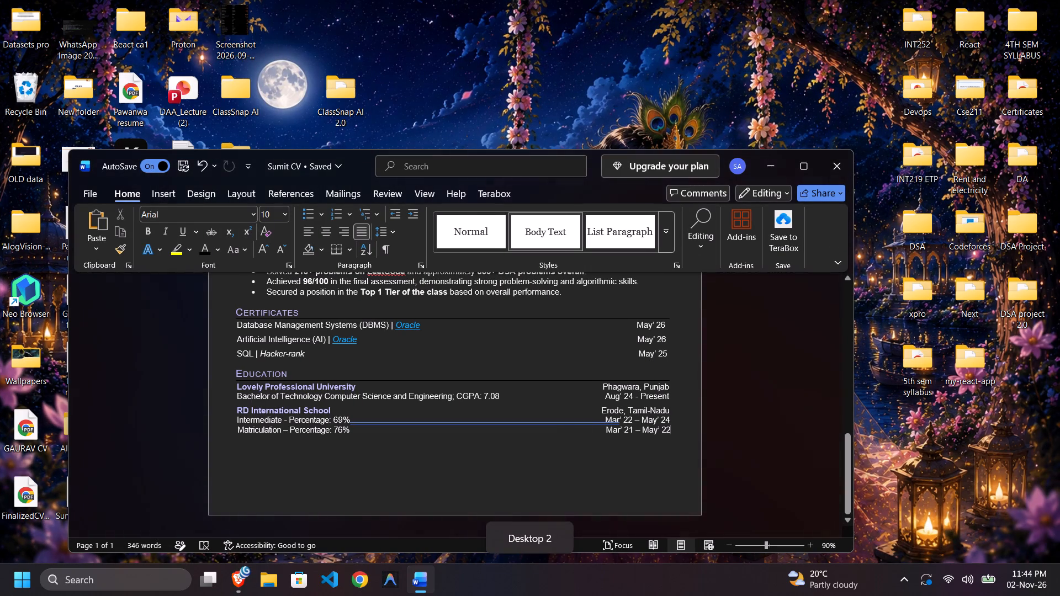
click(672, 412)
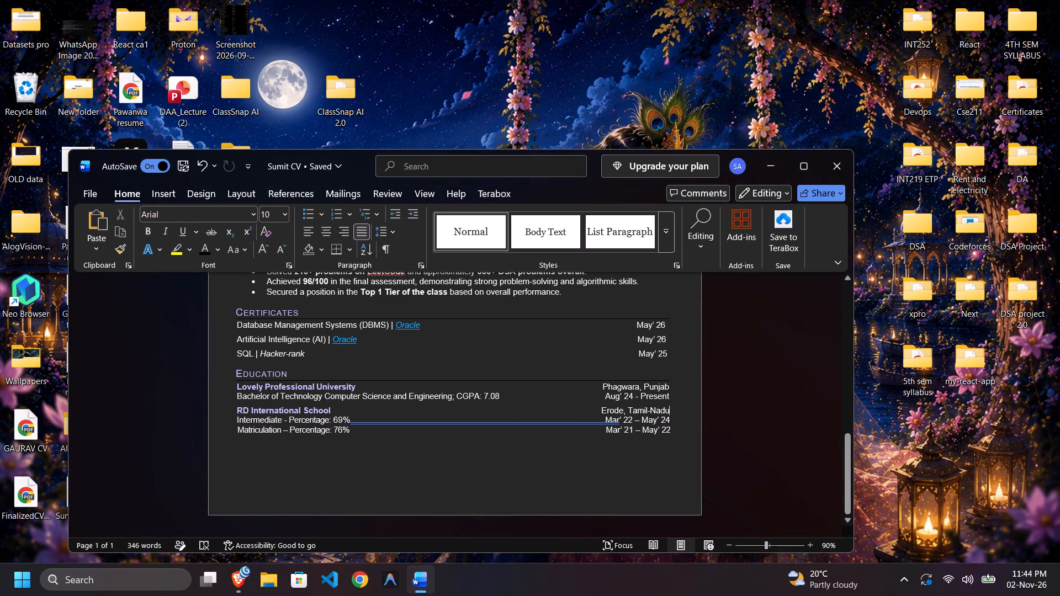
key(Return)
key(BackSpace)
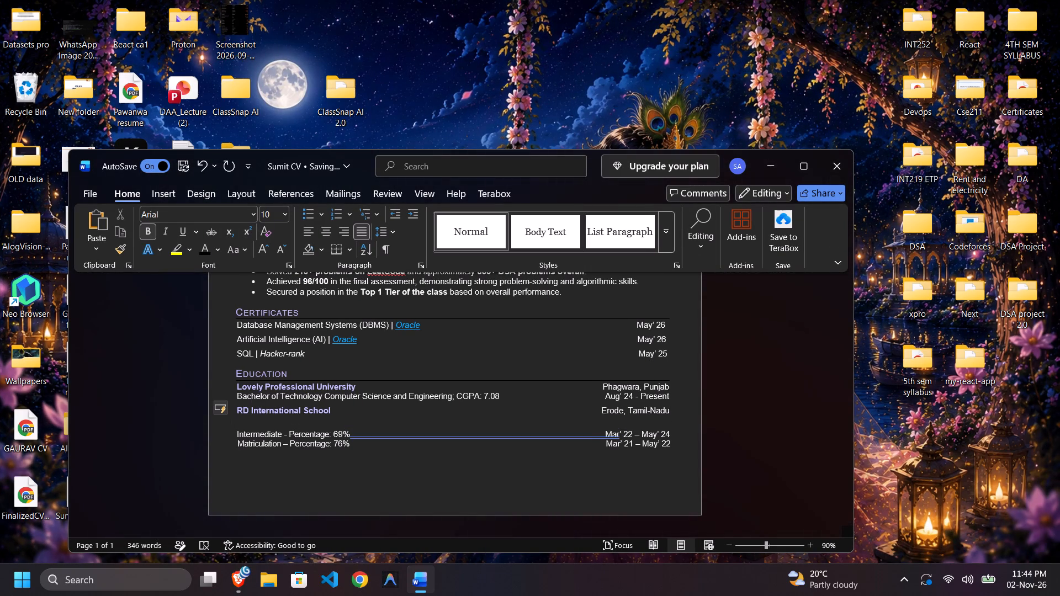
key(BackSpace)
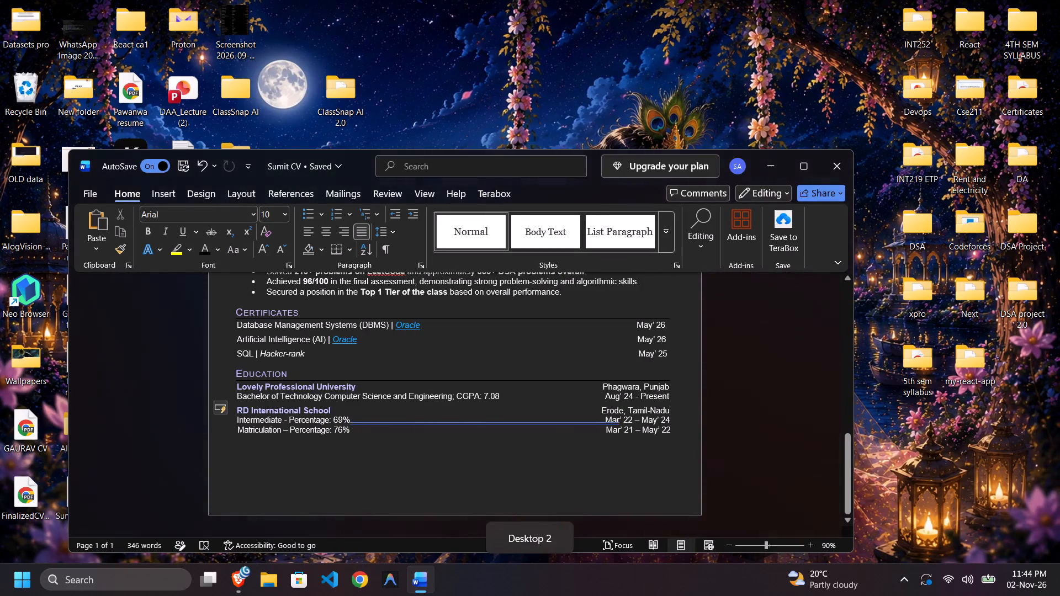
Review the resume from Education up to the header and back through Projects for inconsistent formatting.
scroll(537, 418, up, 1)
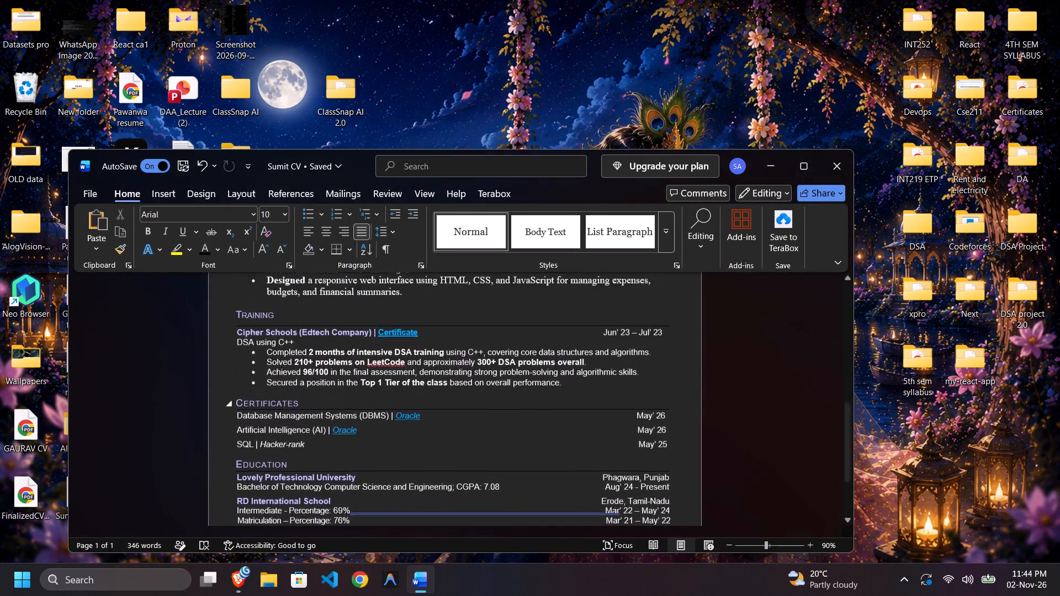
scroll(537, 418, up, 6)
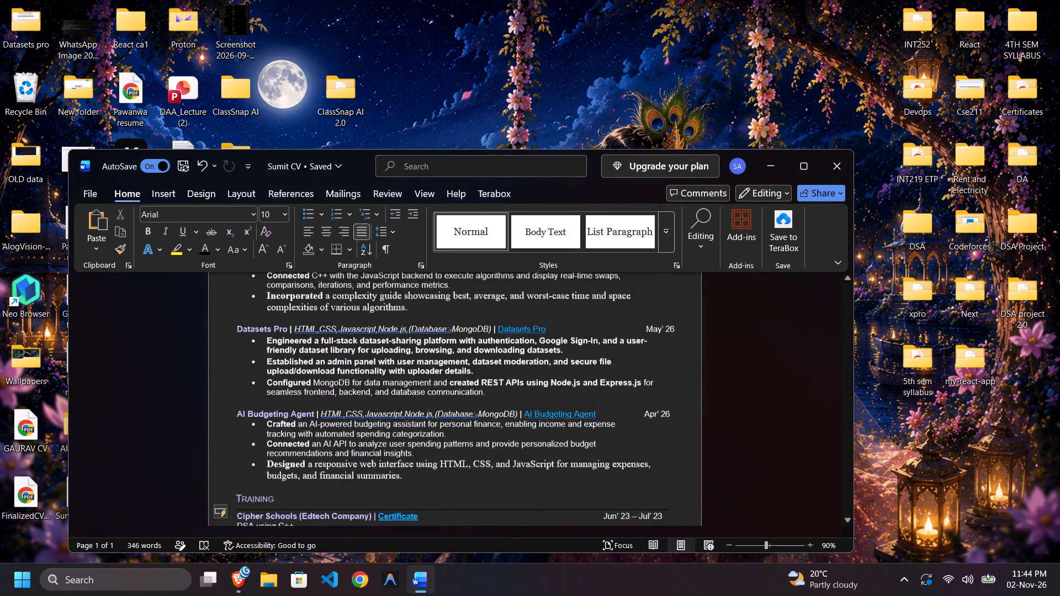
scroll(537, 418, up, 3)
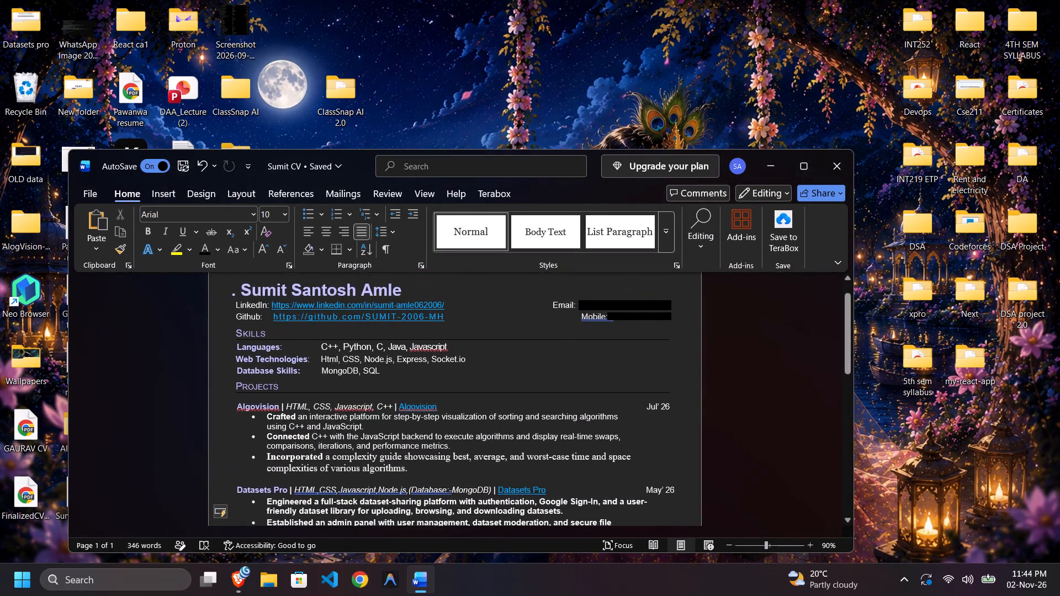
scroll(537, 418, down, 4)
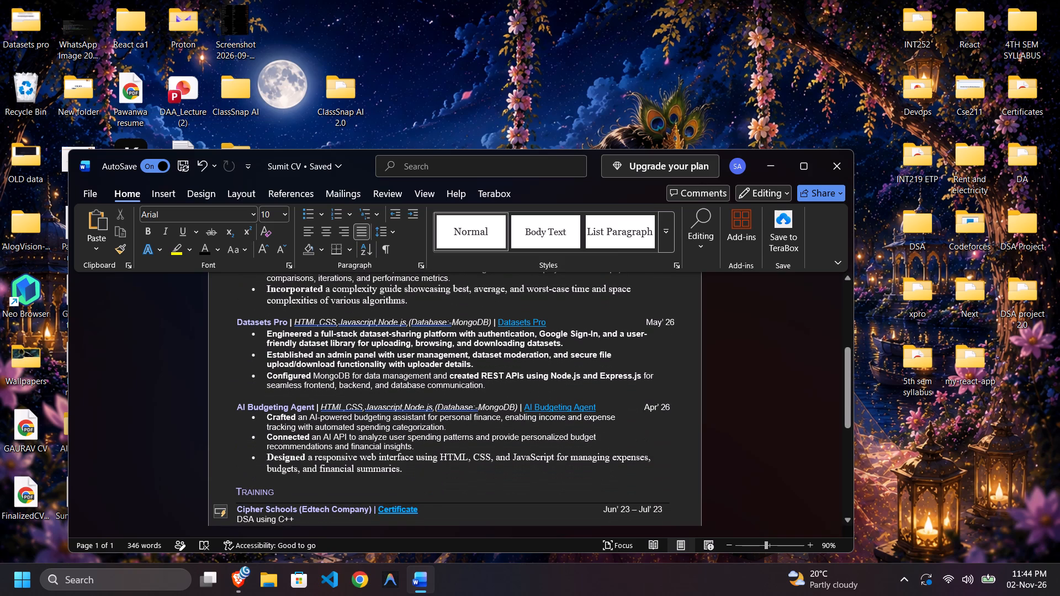
scroll(537, 418, down, 3)
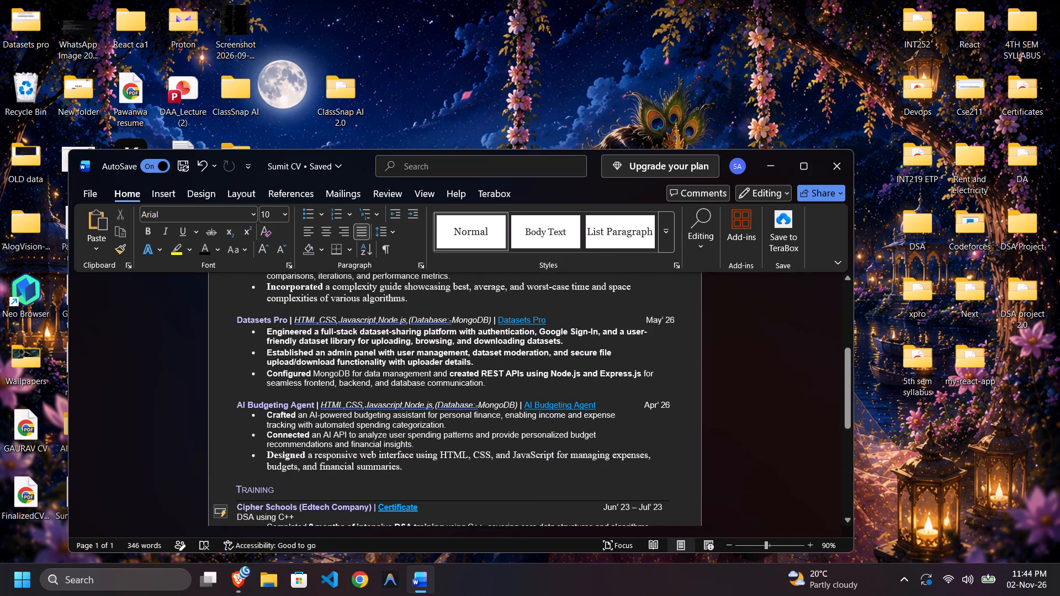
Change the font of the AI Budgeting Agent project's "Designed a responsive web interface" bullet to Arial.
drag(412, 466, 264, 454)
click(241, 214)
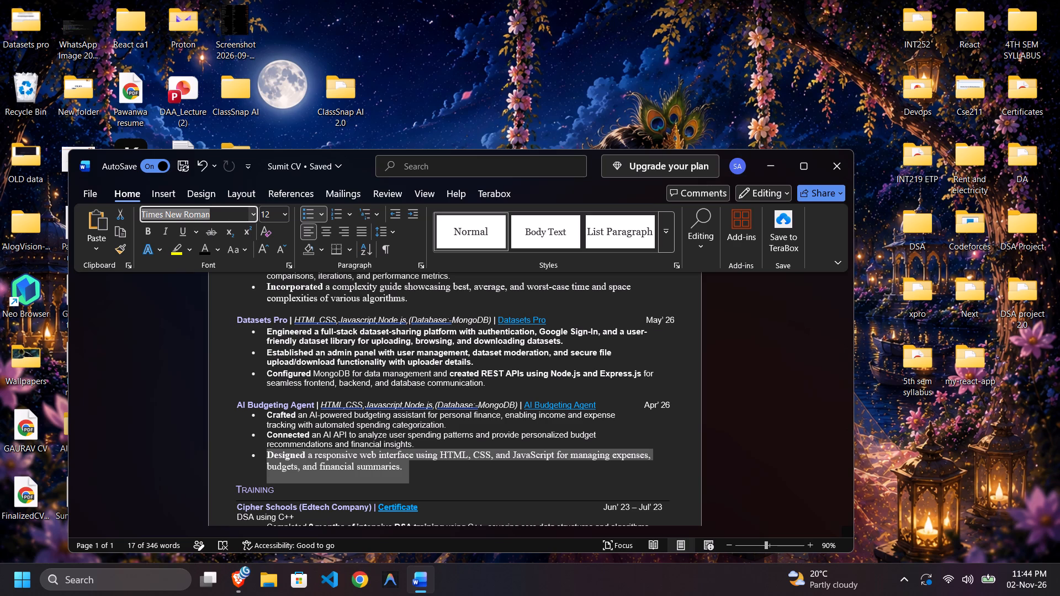
key(BackSpace)
key(shift+a)
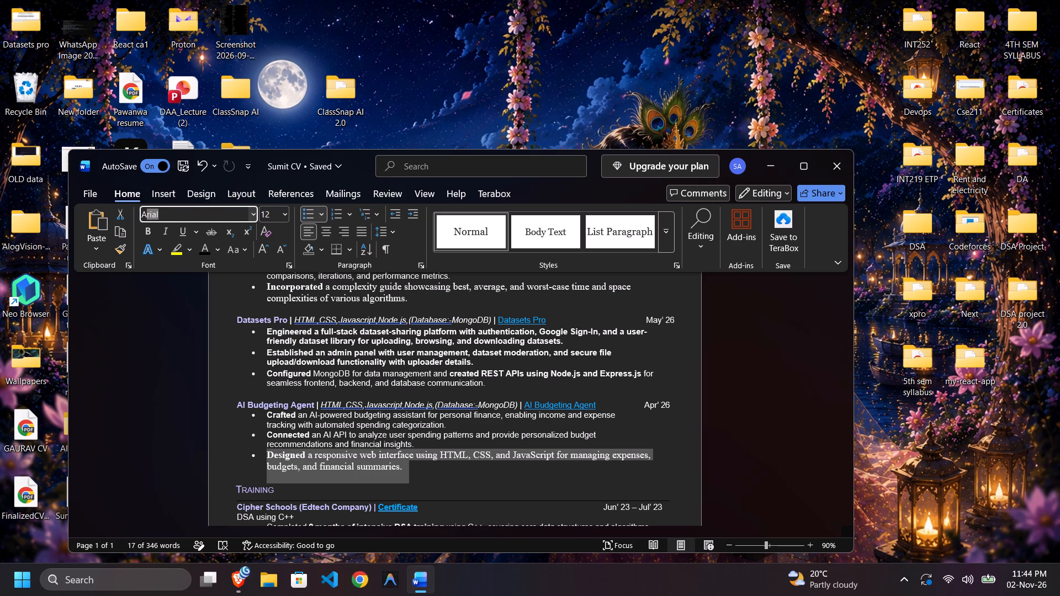
key(grave)
key(Return)
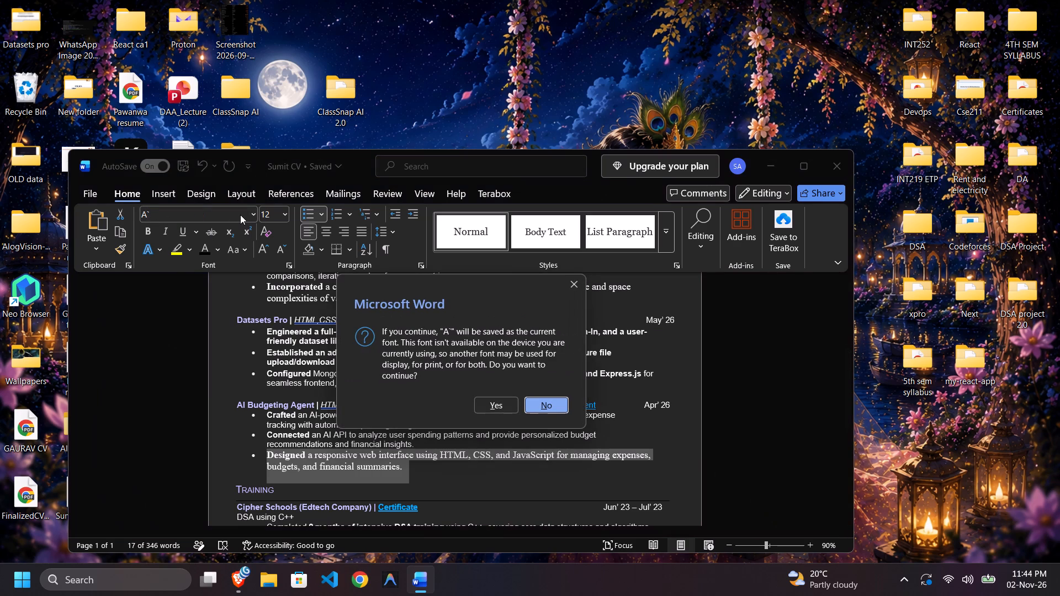
key(Escape)
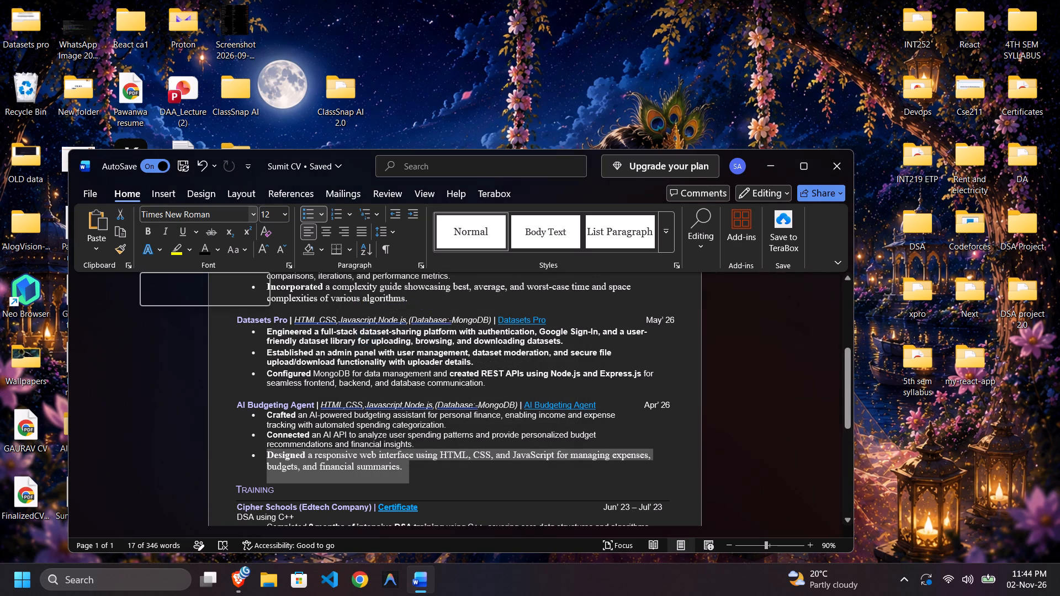
click(240, 215)
key(ctrl+BackSpace)
key(BackSpace)
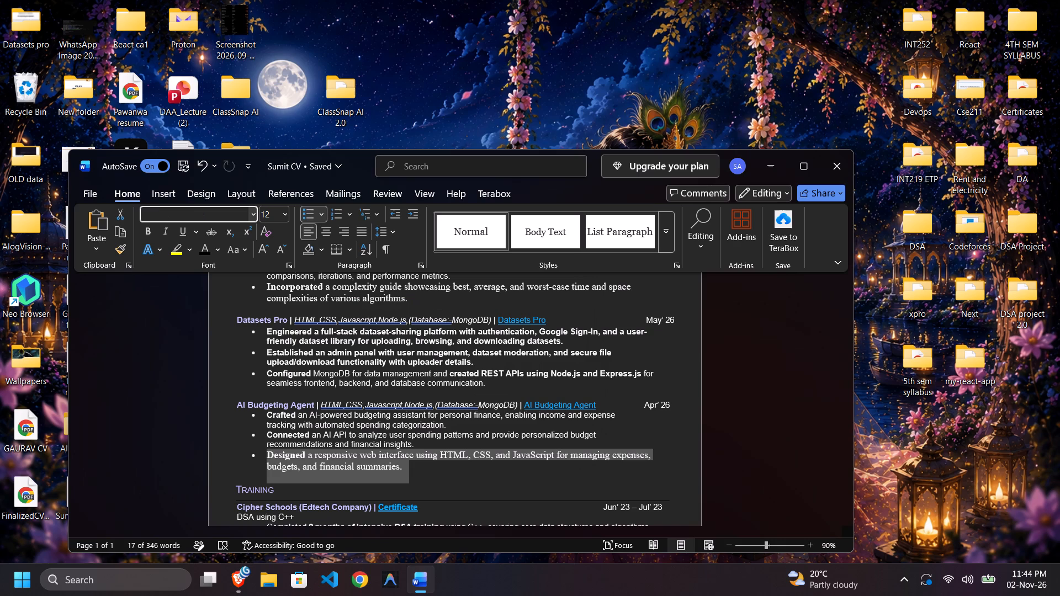
text(Arial)
key(Return)
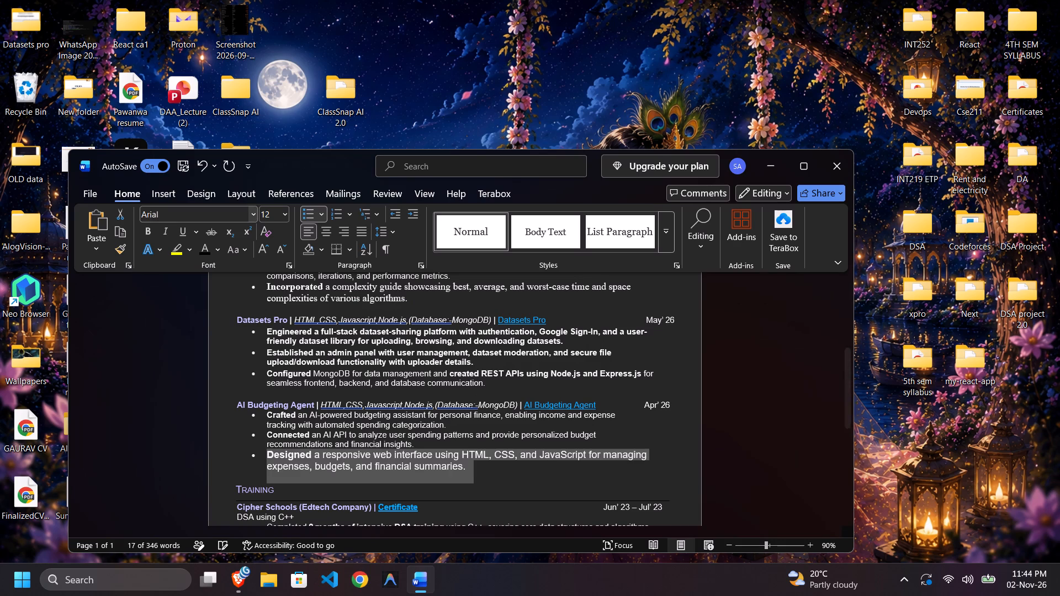
click(493, 475)
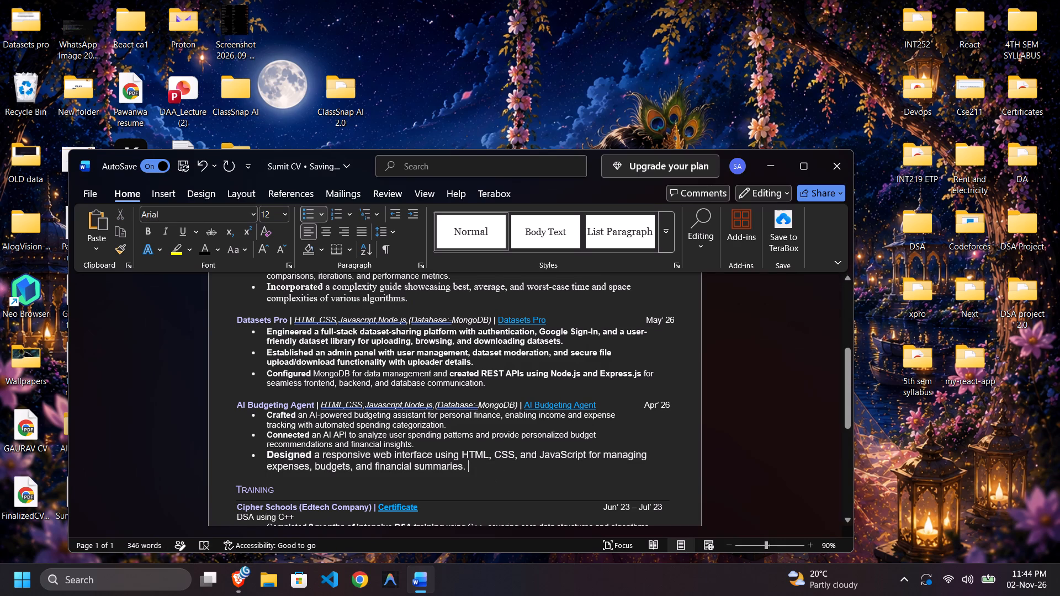
Check the remaining sections down to Education and the Projects bullets for fonts that do not match.
scroll(526, 473, down, 3)
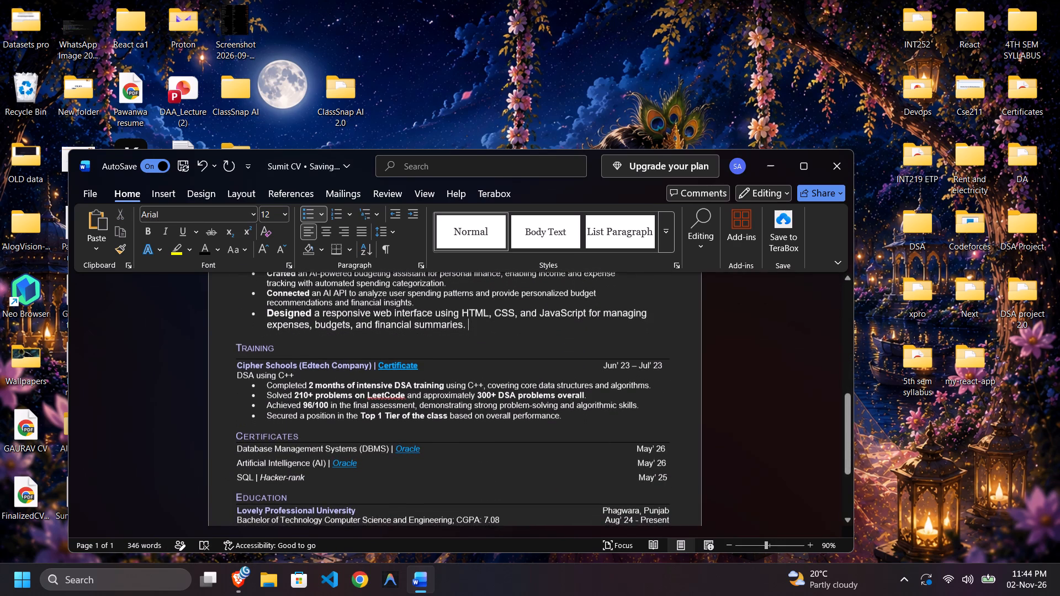
scroll(526, 473, down, 1)
scroll(653, 416, up, 2)
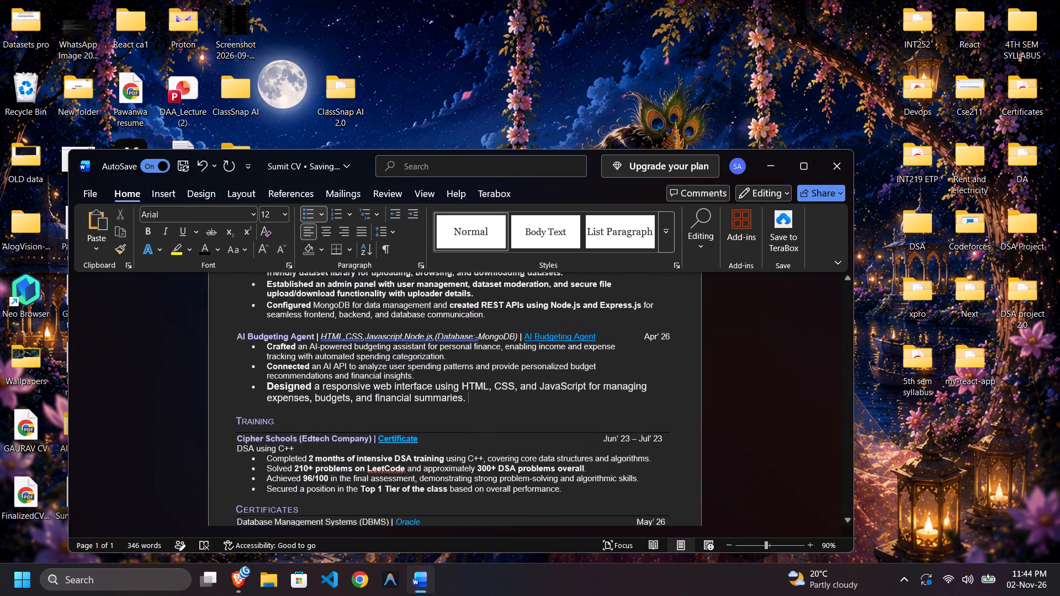
scroll(653, 416, up, 1)
scroll(653, 416, down, 2)
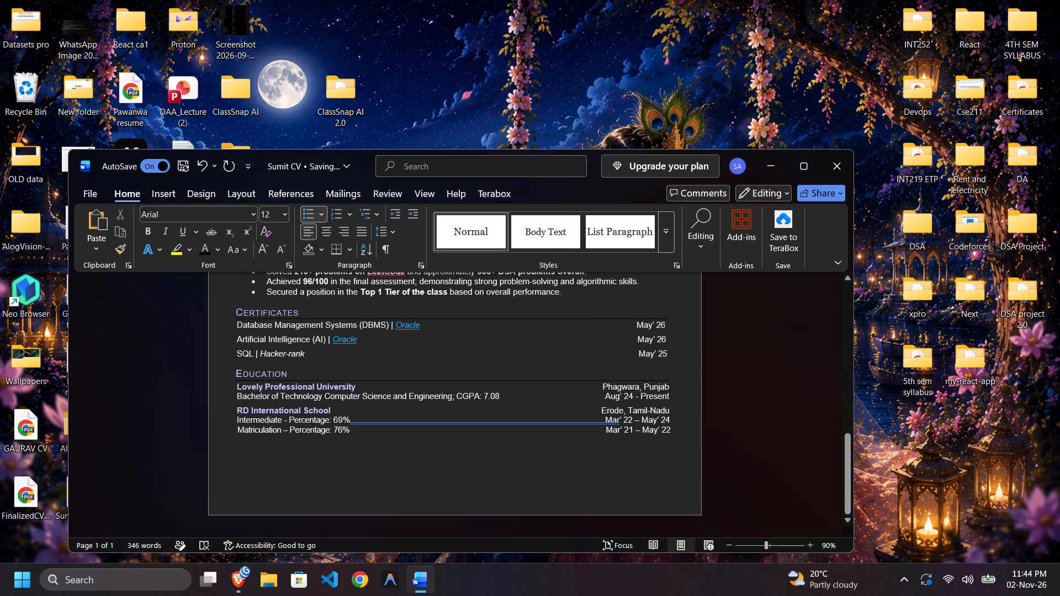
scroll(605, 348, up, 3)
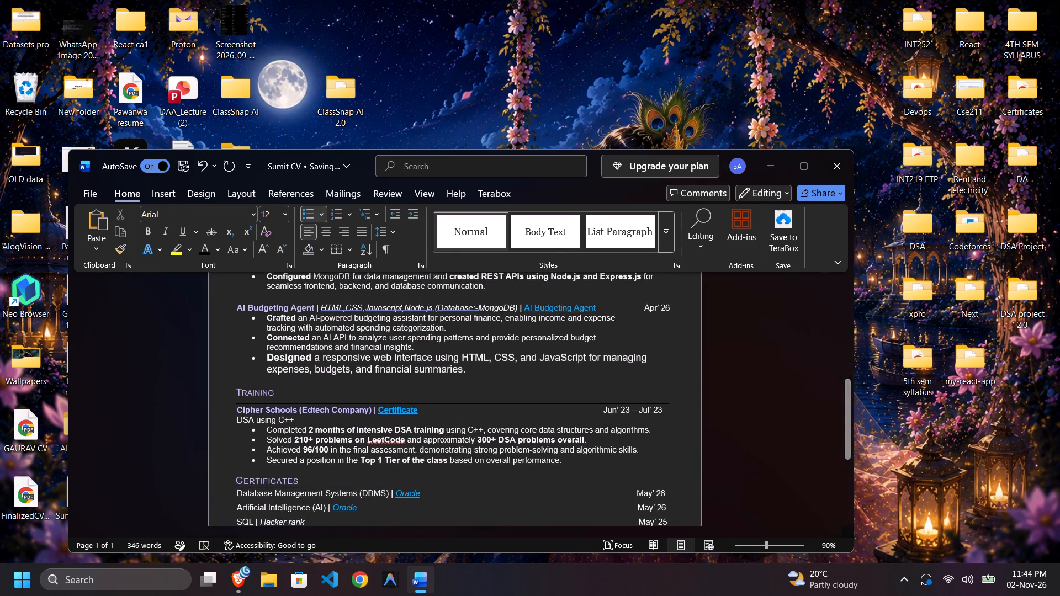
scroll(605, 348, up, 2)
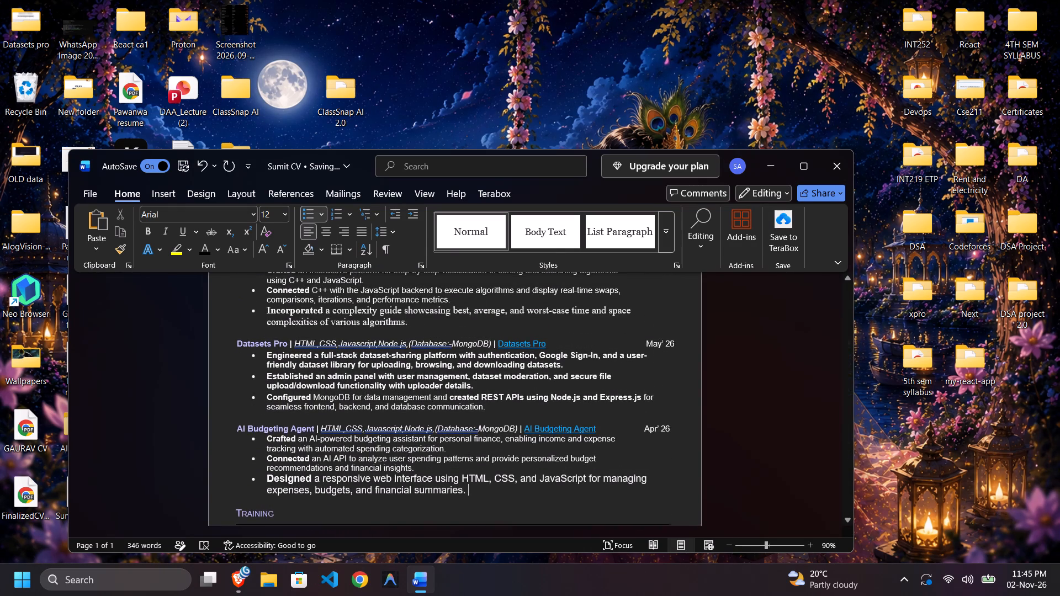
scroll(607, 373, up, 1)
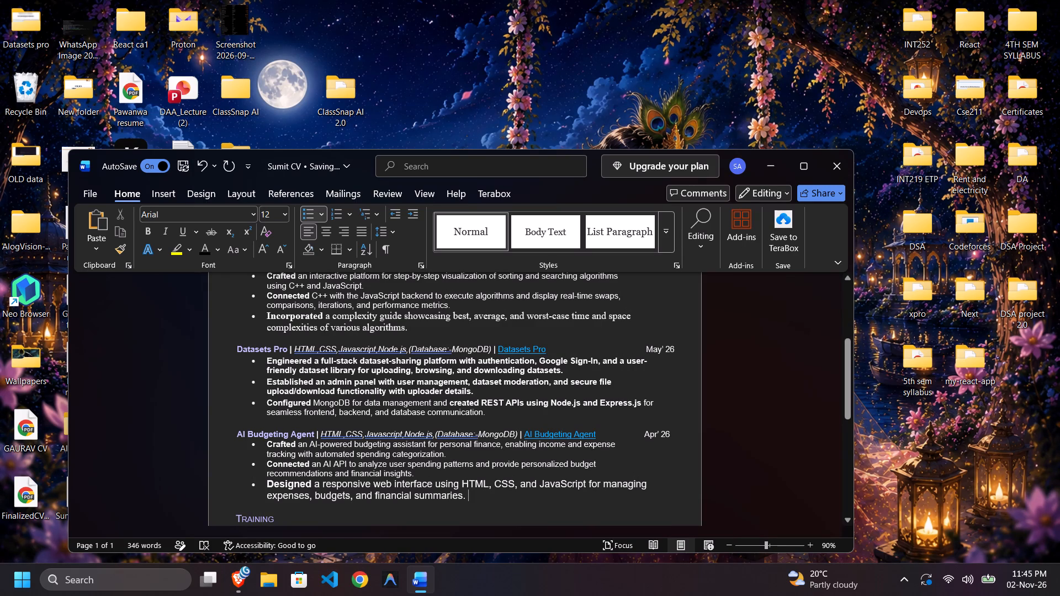
Change the font of the Algovision project's "Incorporated a complexity guide" bullet to Arial.
drag(413, 327, 266, 316)
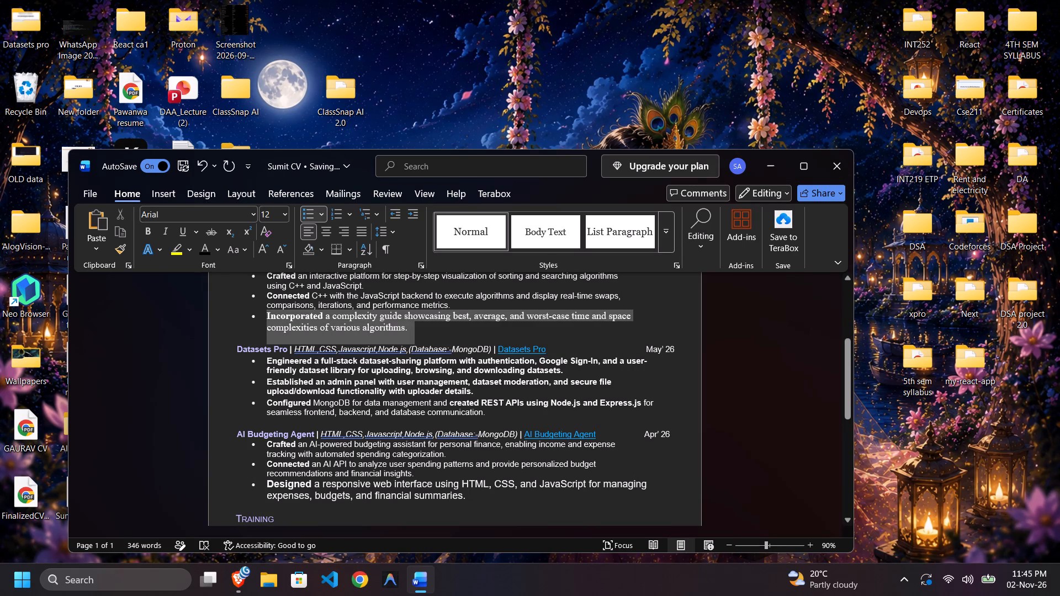
drag(266, 316, 261, 315)
click(247, 210)
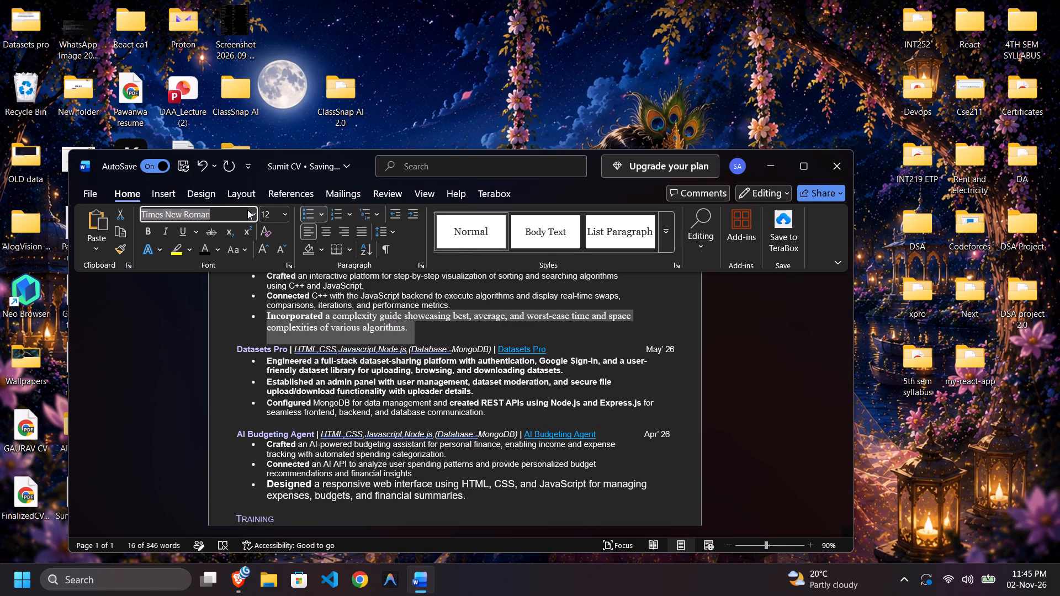
key(ctrl+BackSpace)
key(BackSpace)
key(shift+a)
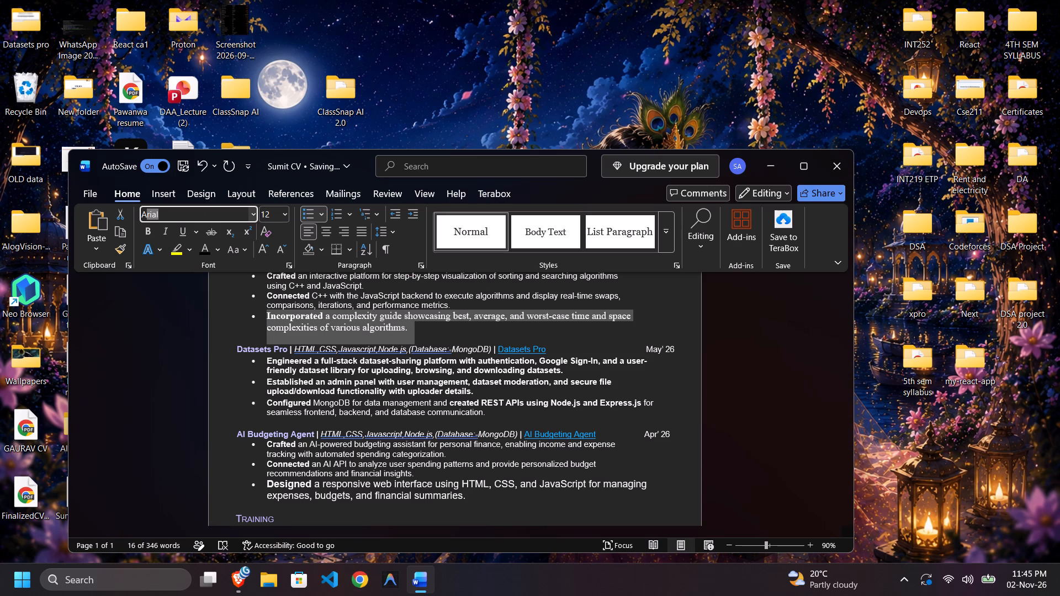
key(Tab)
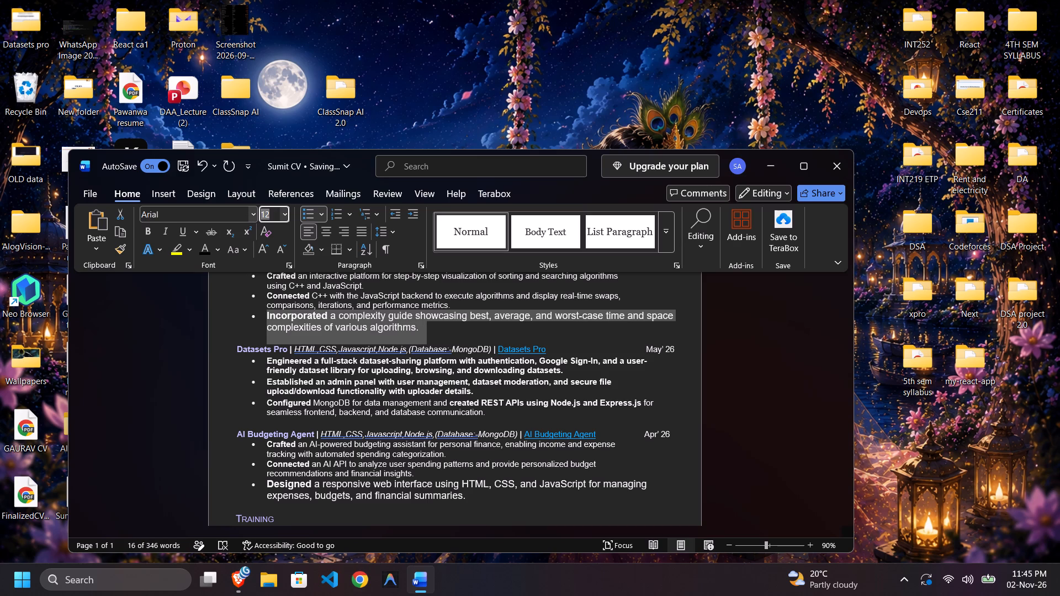
Reduce the font size of the Algovision project's "Incorporated a complexity guide" bullet to 10.
click(427, 346)
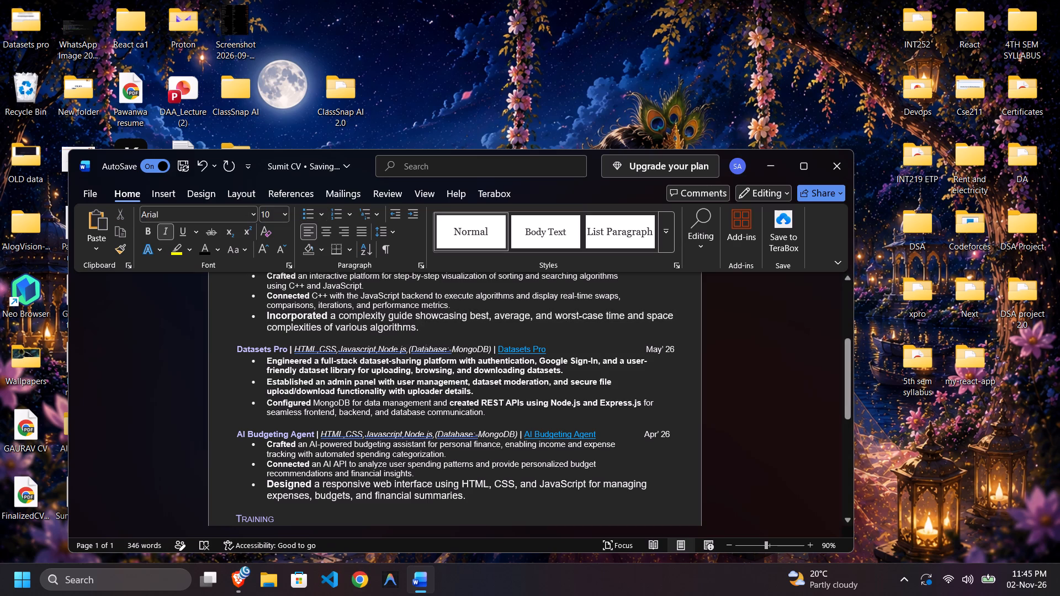
click(422, 299)
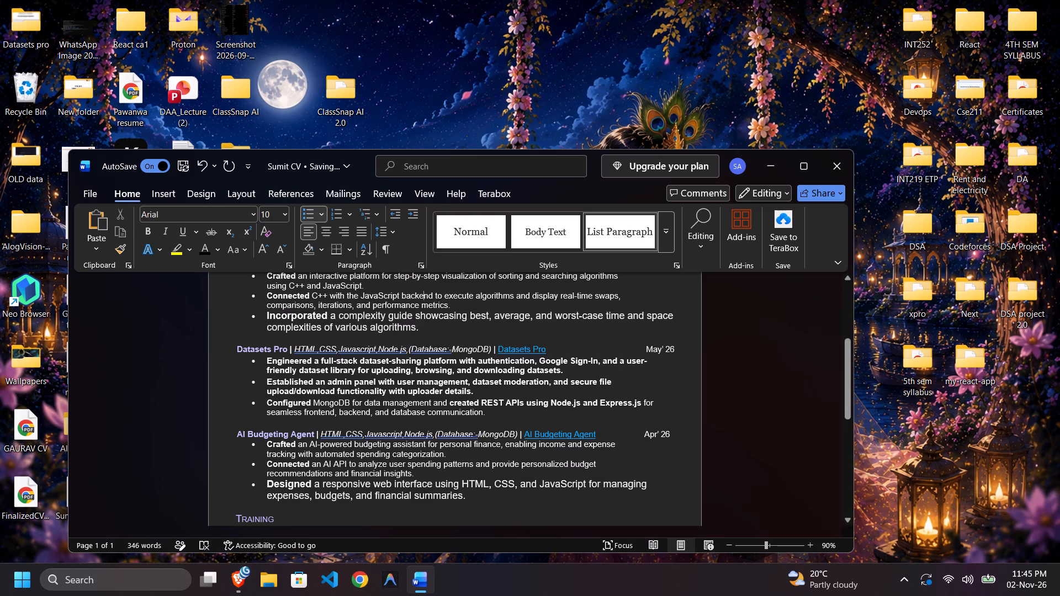
click(419, 329)
drag(419, 329, 279, 318)
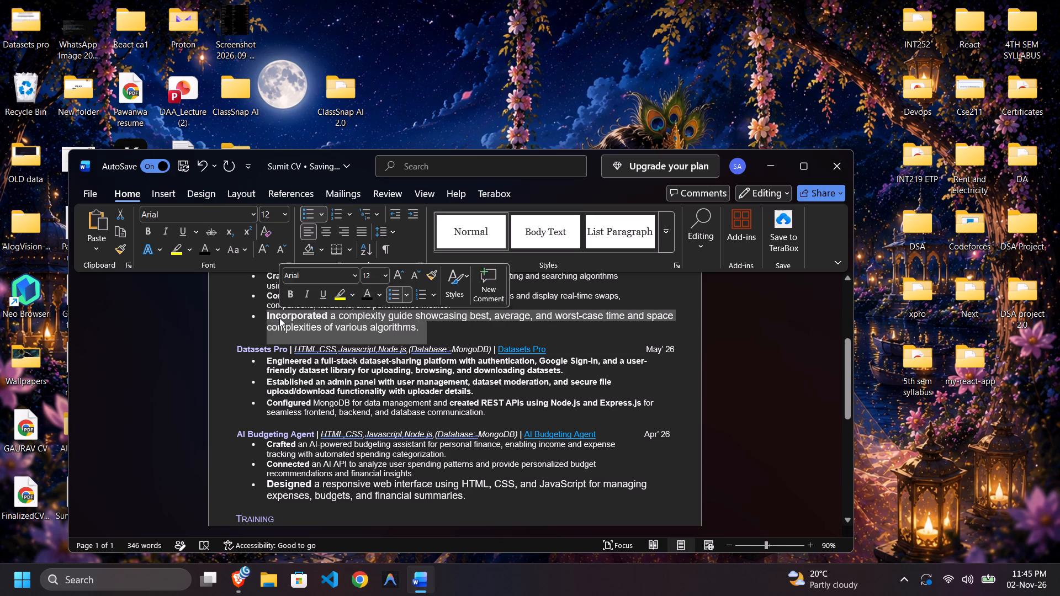
click(278, 248)
click(278, 248)
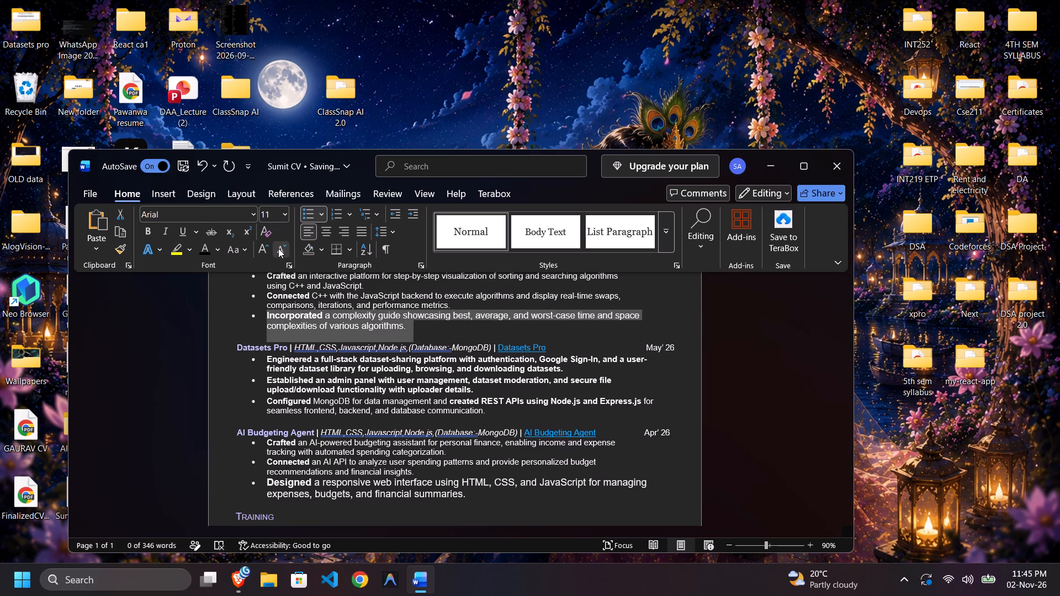
Reduce the font size of the AI Budgeting Agent project's "Designed a responsive web interface" bullet to 10.
click(474, 491)
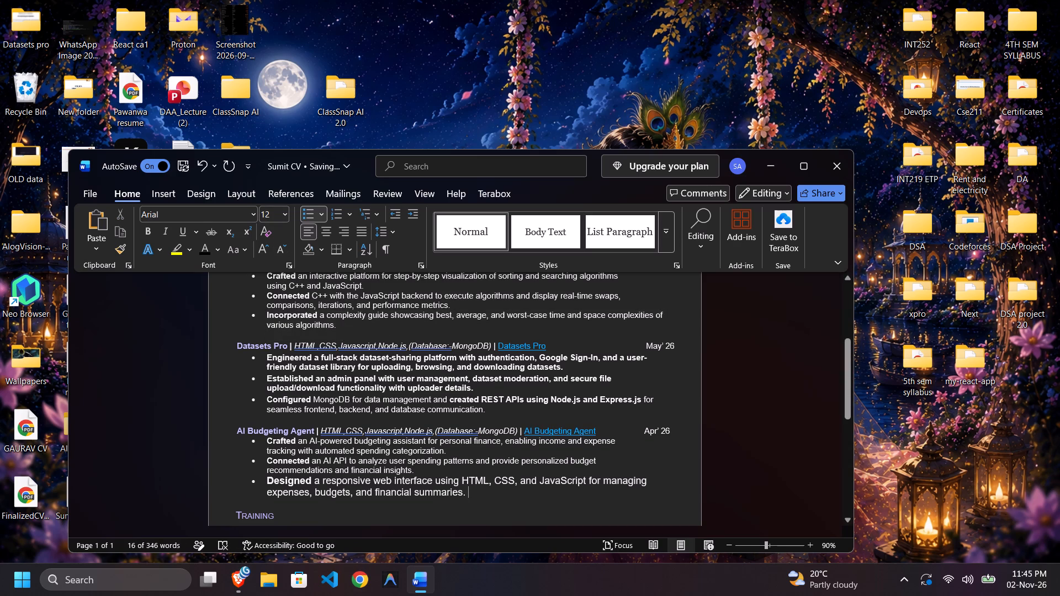
drag(474, 491, 274, 486)
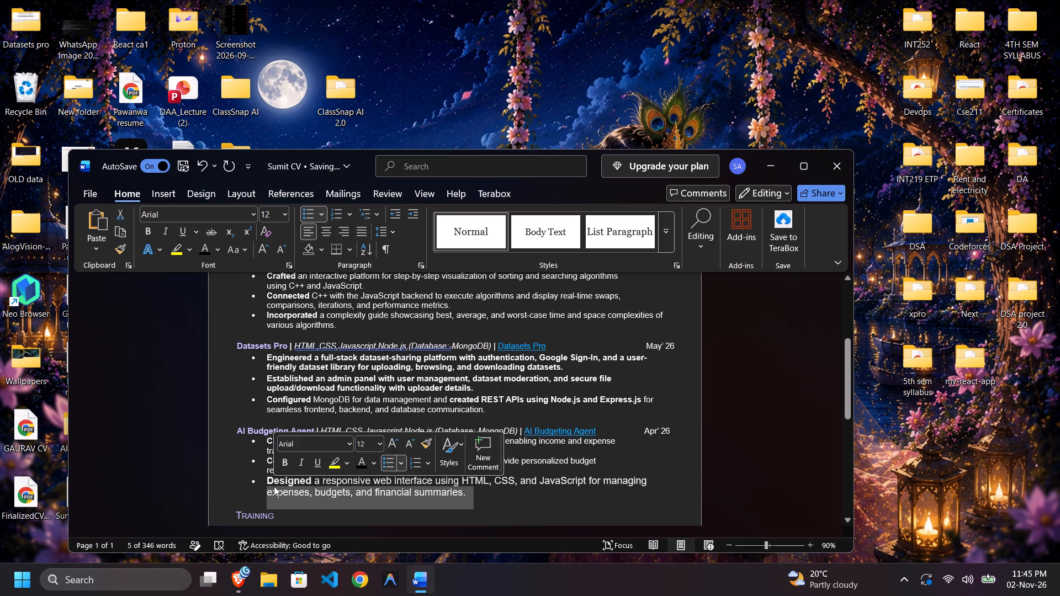
click(485, 491)
drag(467, 492, 317, 497)
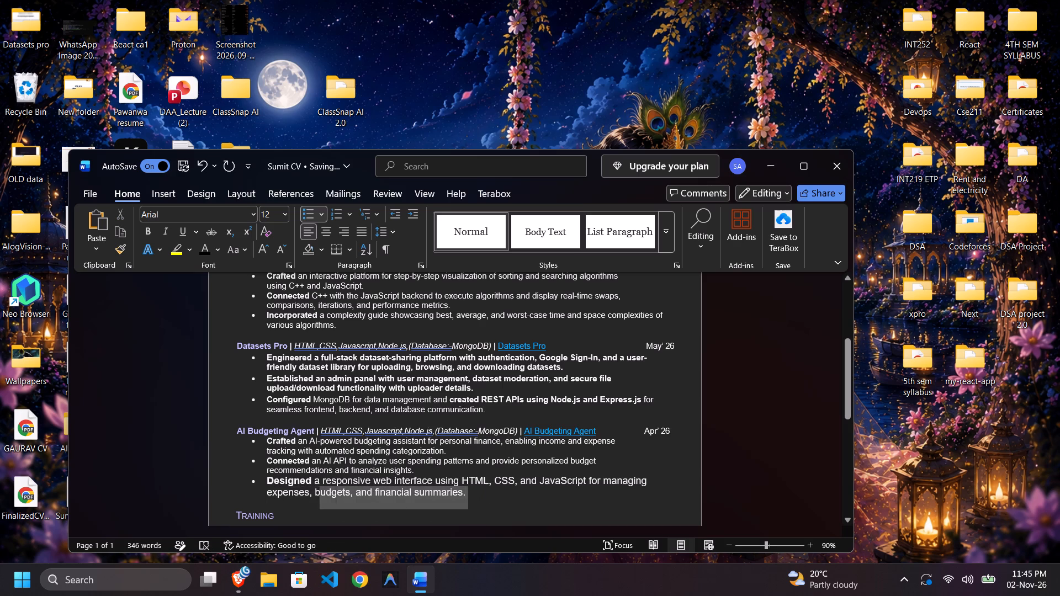
drag(317, 497, 267, 476)
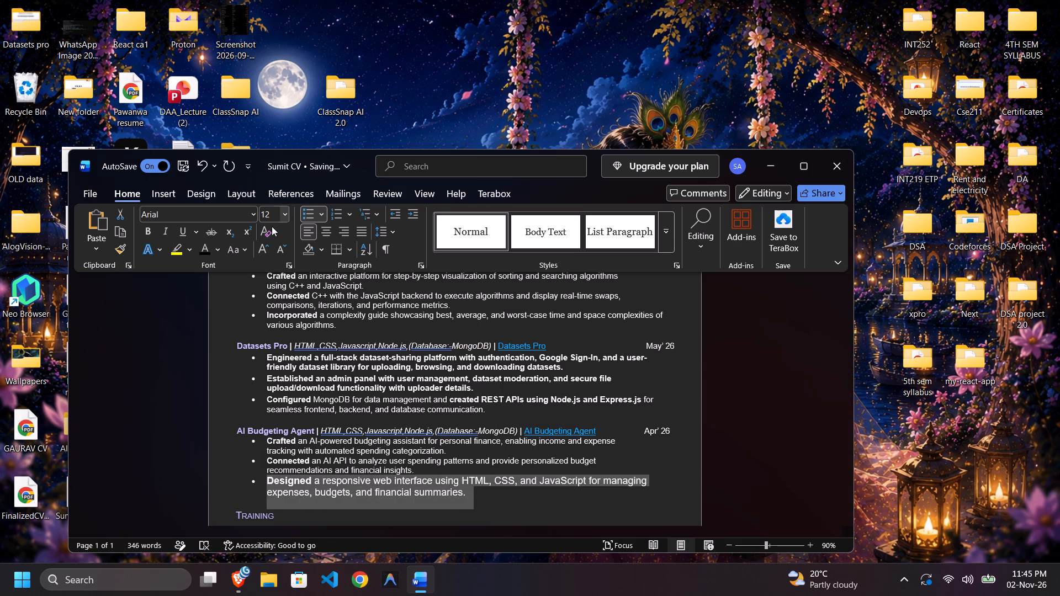
click(279, 248)
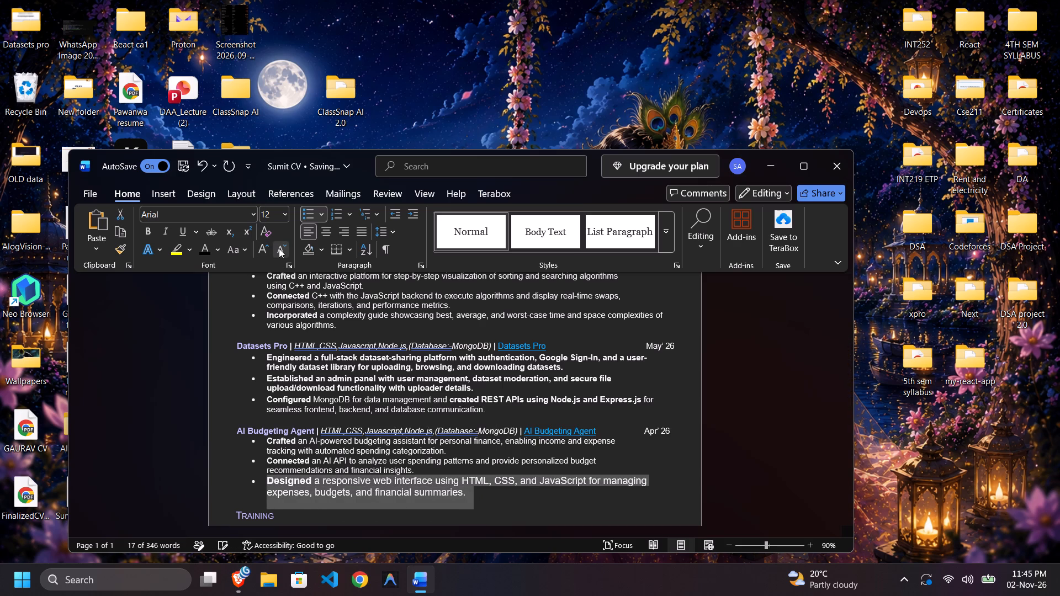
click(279, 248)
click(430, 465)
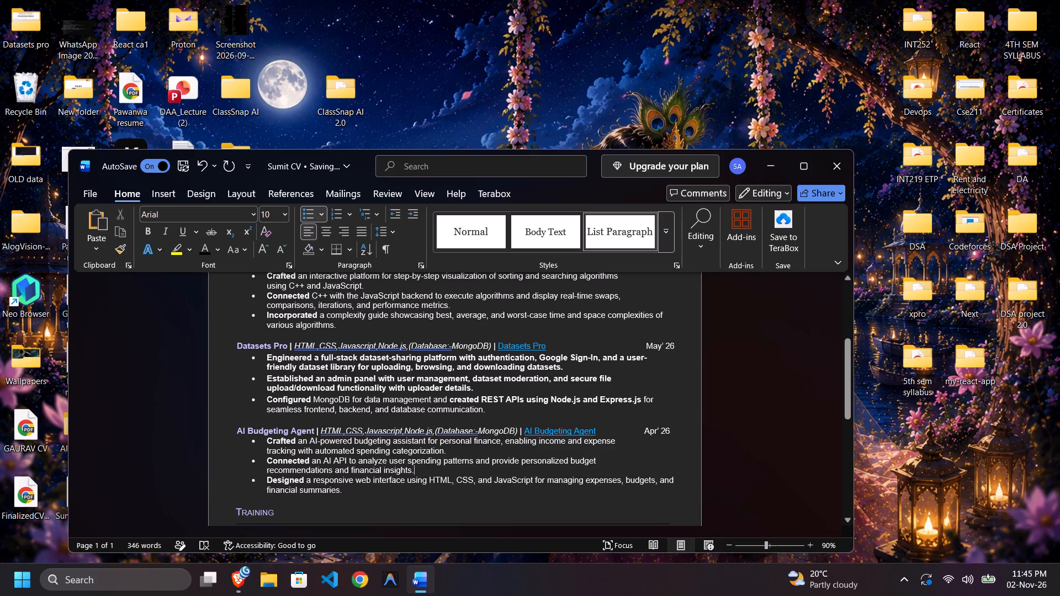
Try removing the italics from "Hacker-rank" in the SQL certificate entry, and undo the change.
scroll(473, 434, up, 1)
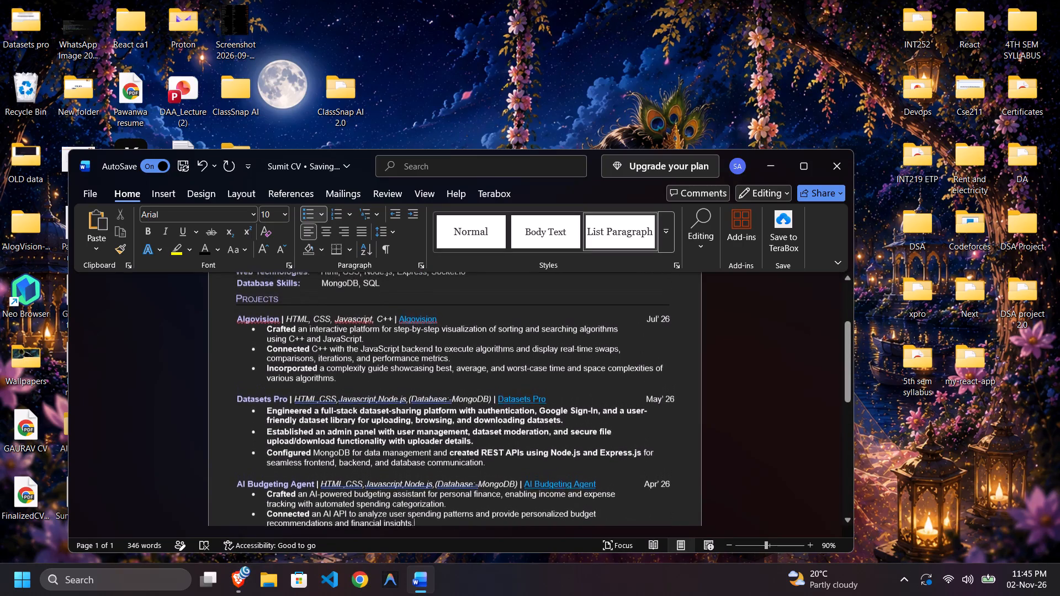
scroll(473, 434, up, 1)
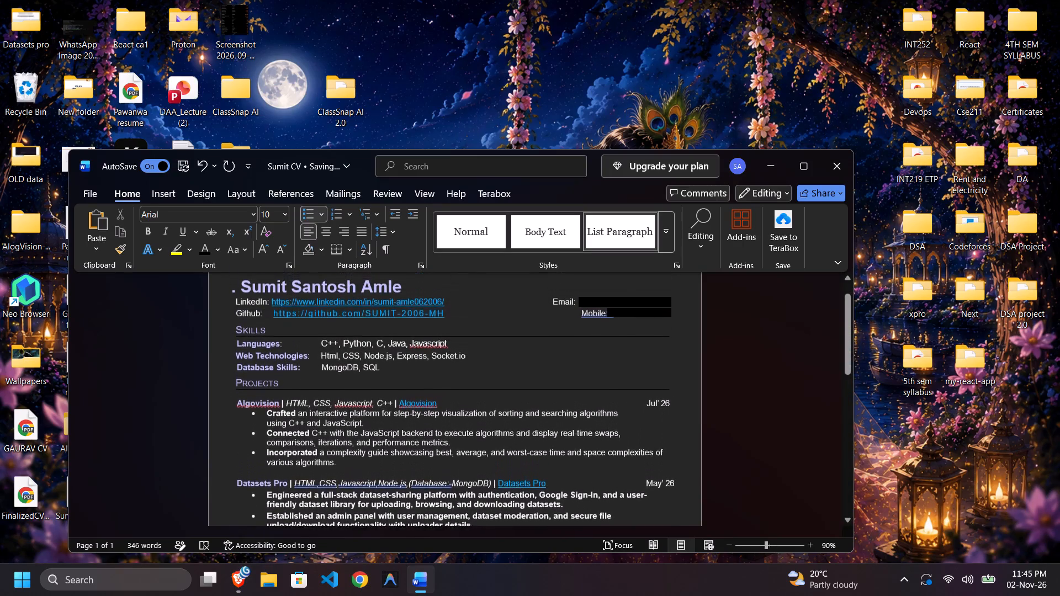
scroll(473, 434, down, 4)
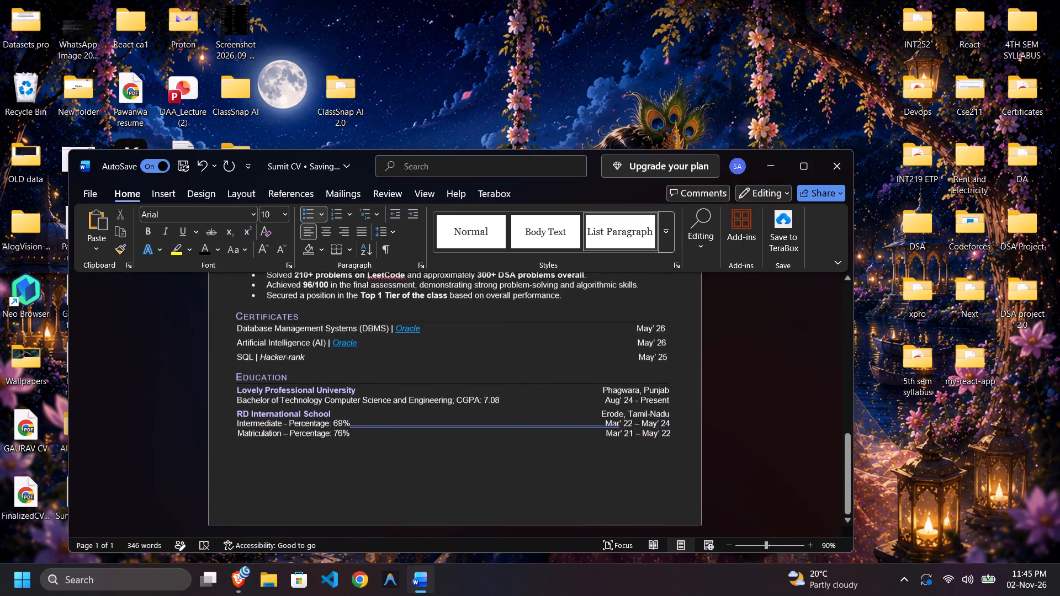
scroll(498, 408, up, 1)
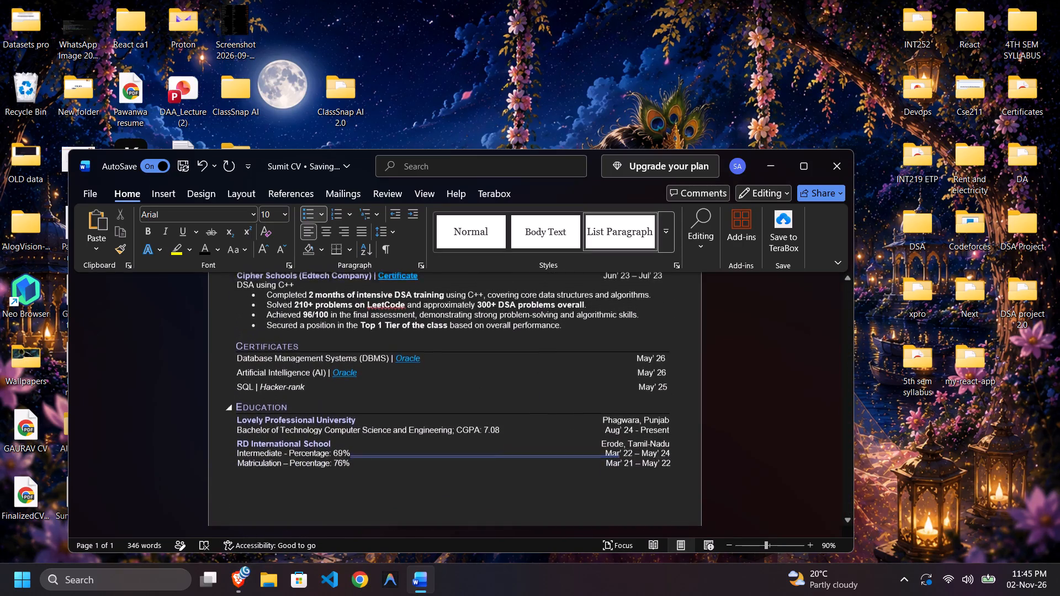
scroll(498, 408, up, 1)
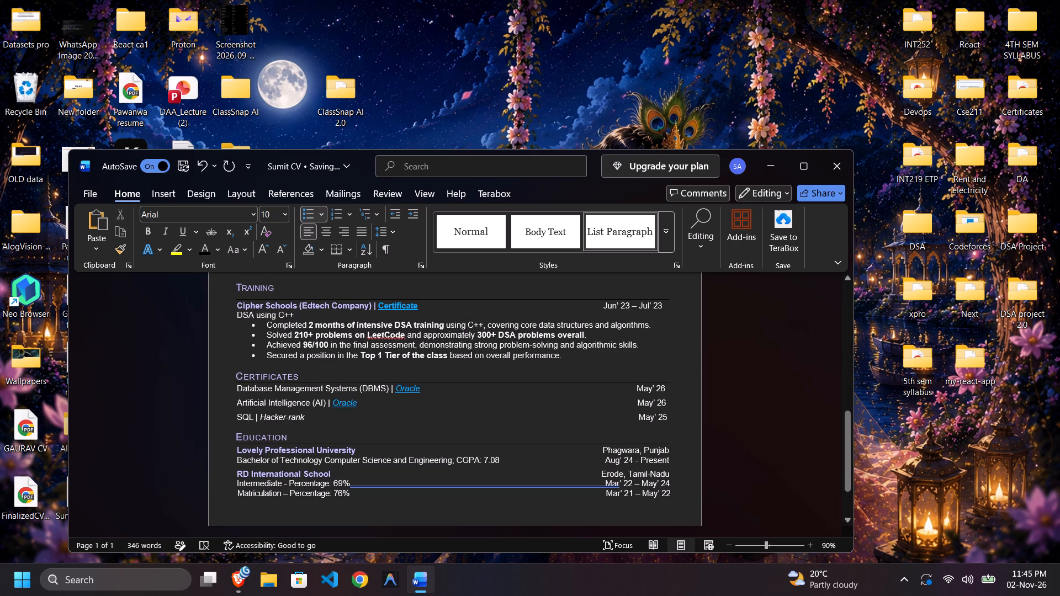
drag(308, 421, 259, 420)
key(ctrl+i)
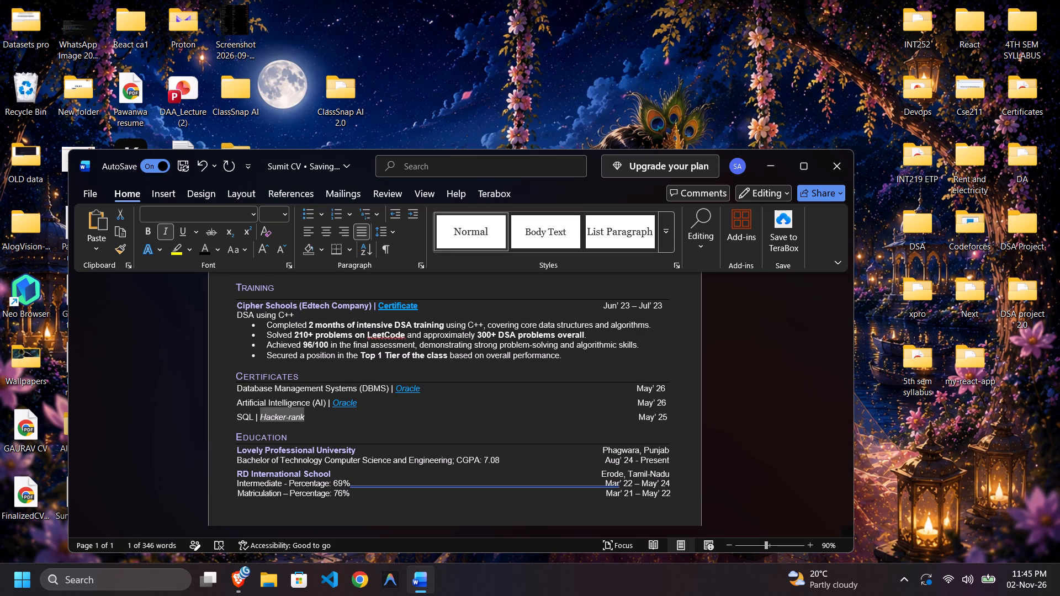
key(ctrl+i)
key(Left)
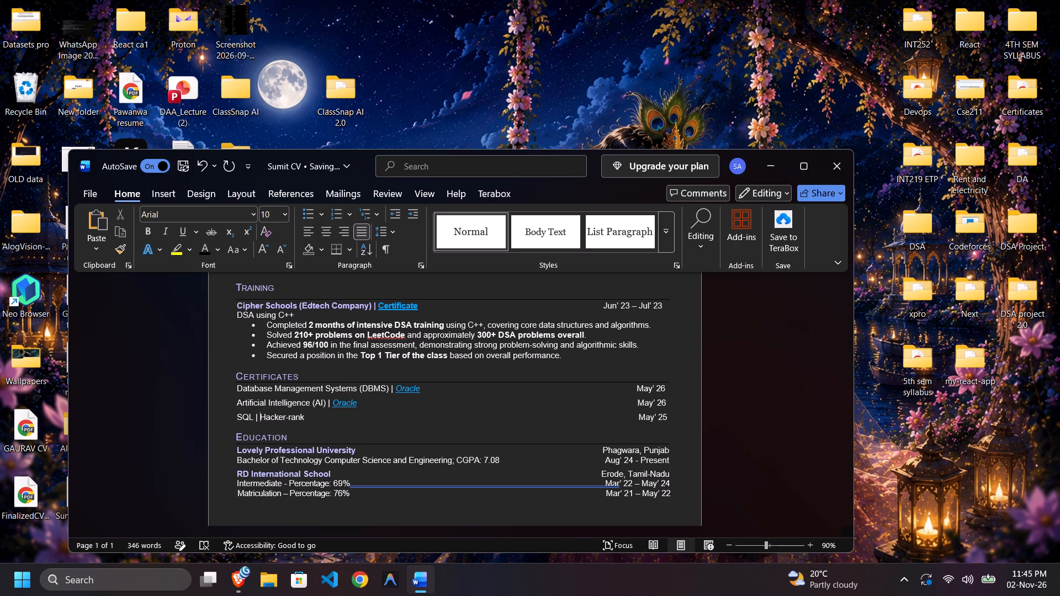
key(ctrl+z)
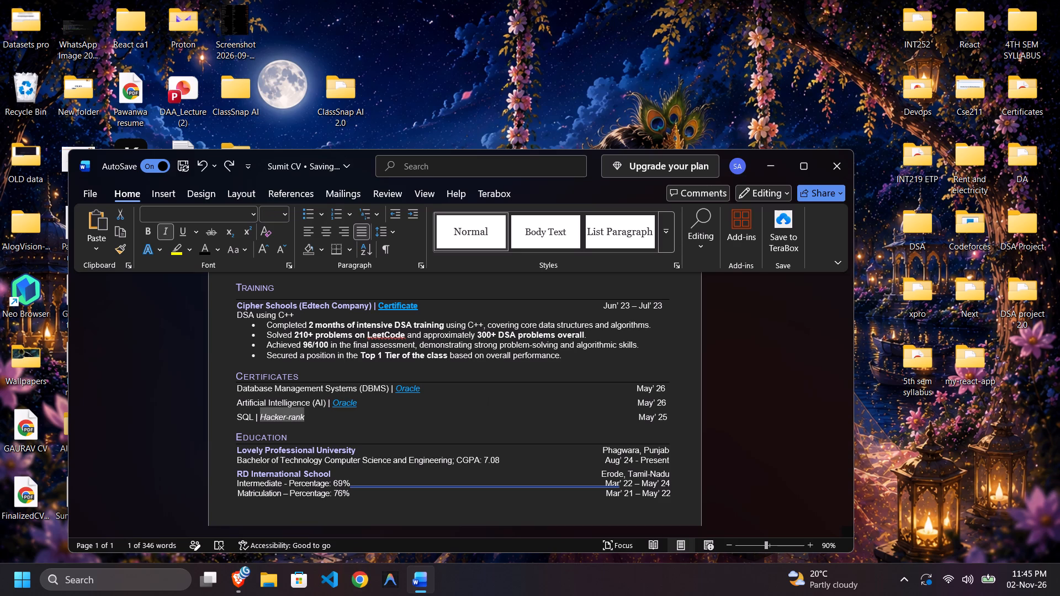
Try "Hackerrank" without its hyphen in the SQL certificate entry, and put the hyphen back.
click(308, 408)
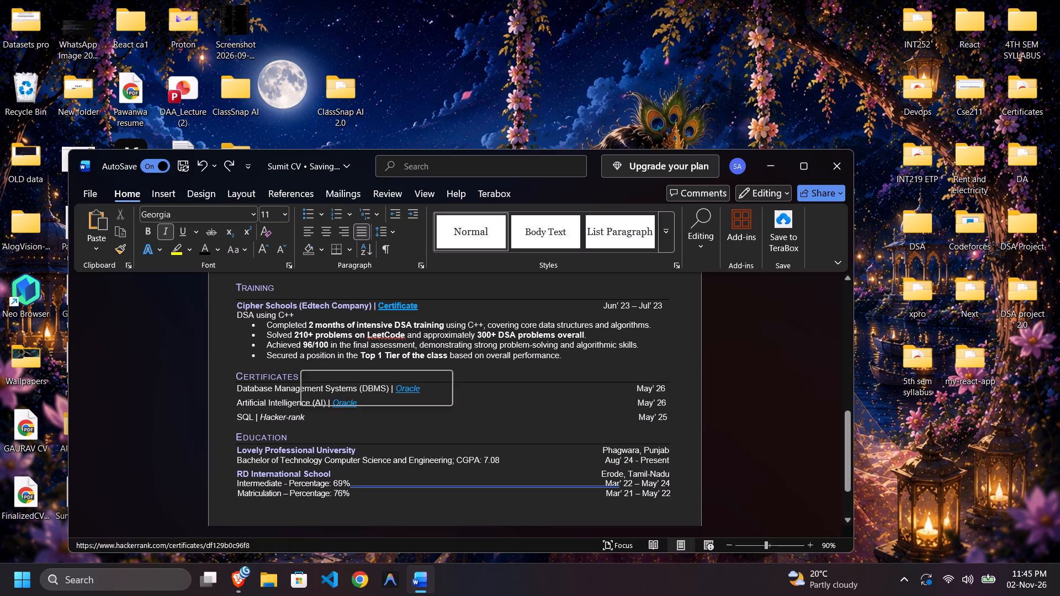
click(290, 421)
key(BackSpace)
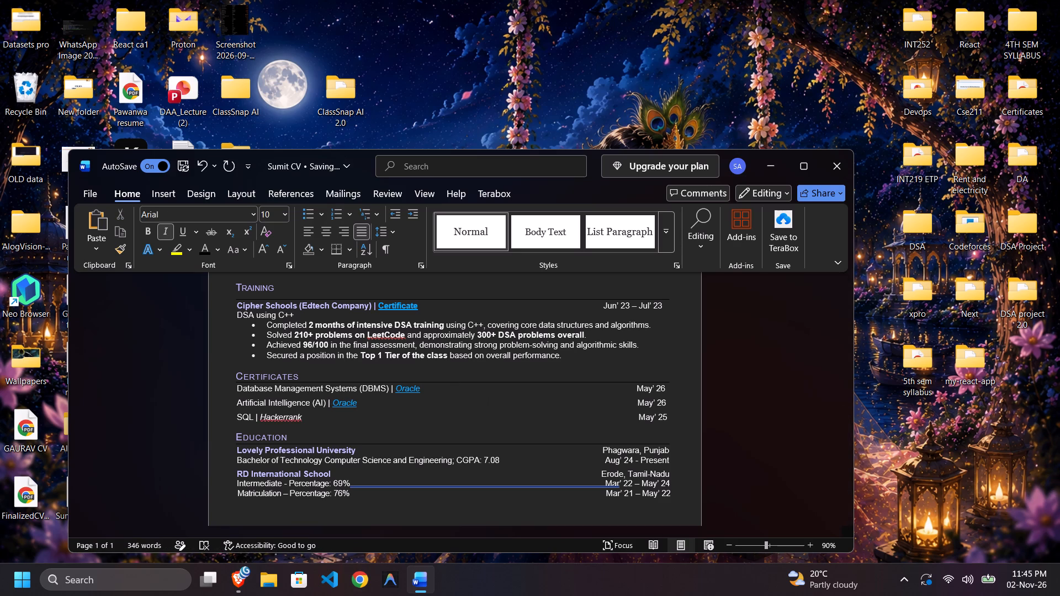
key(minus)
Delete the linked GitHub profile URL beside the Github label in the header.
scroll(494, 394, up, 1)
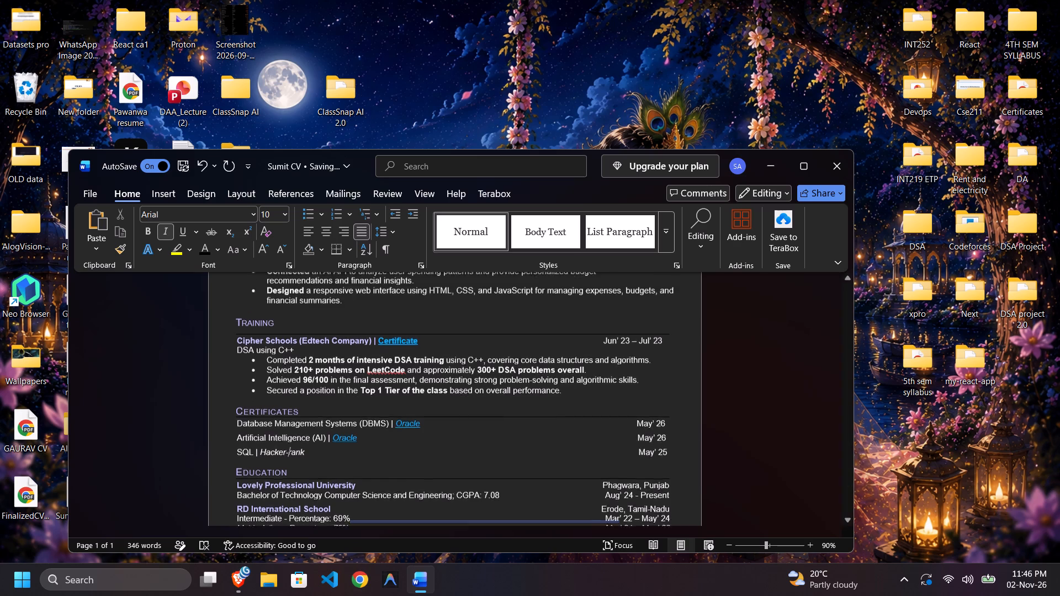
scroll(494, 394, up, 2)
scroll(494, 394, down, 1)
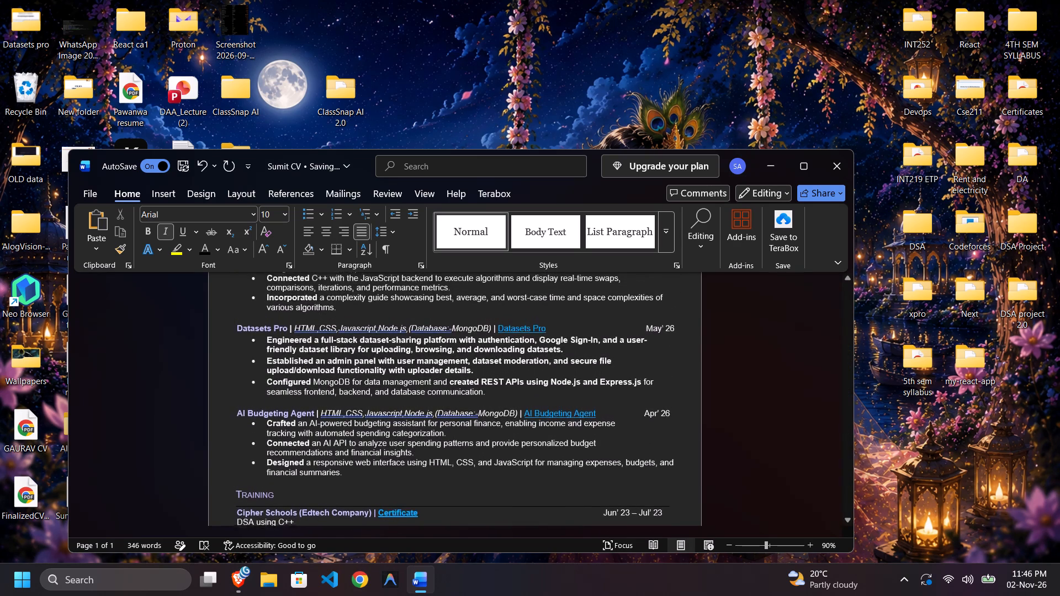
scroll(494, 394, down, 1)
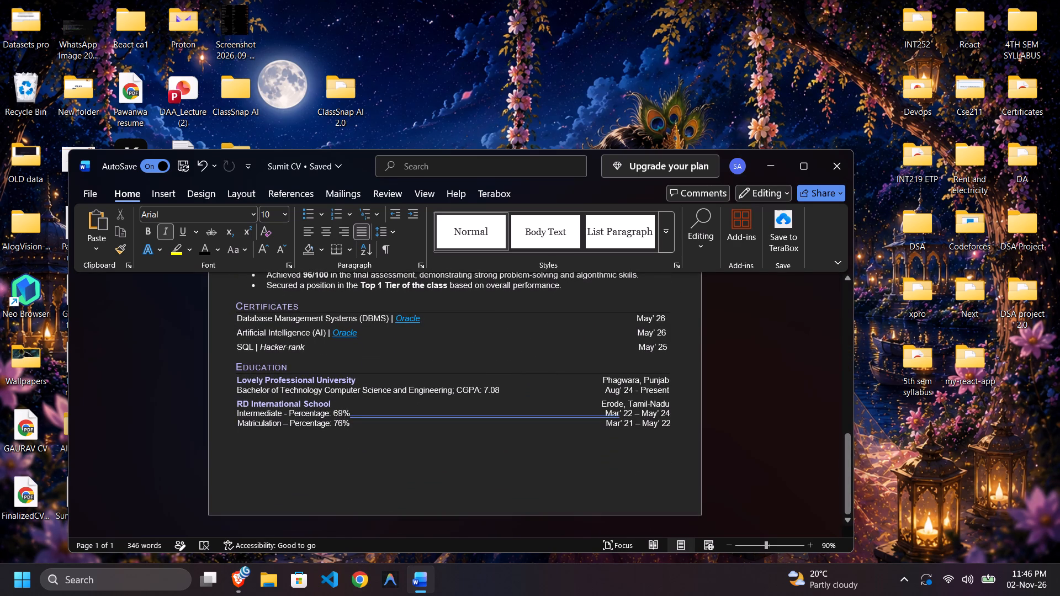
scroll(423, 377, up, 6)
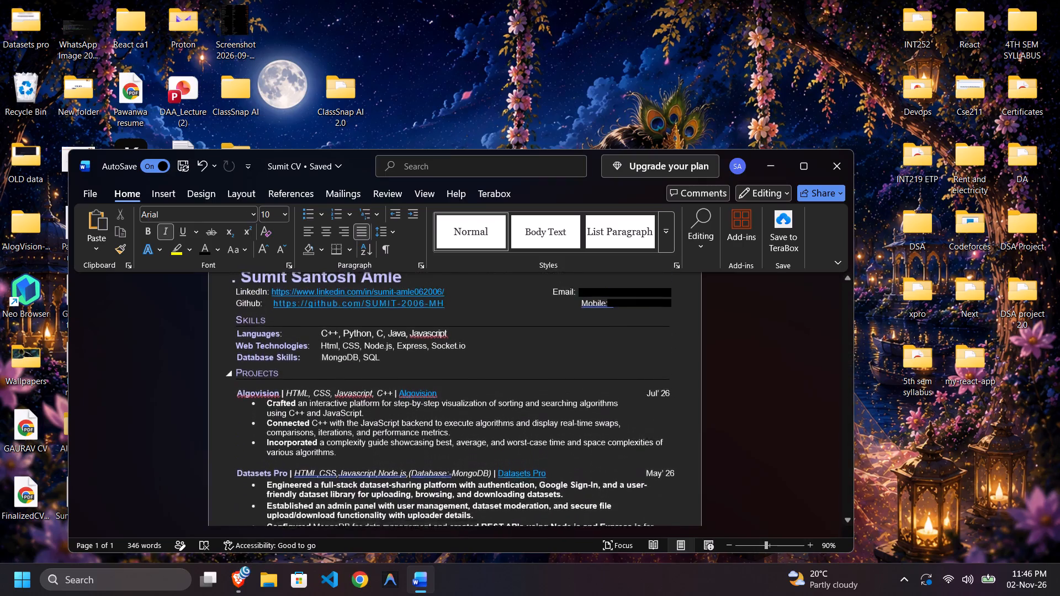
scroll(423, 377, up, 2)
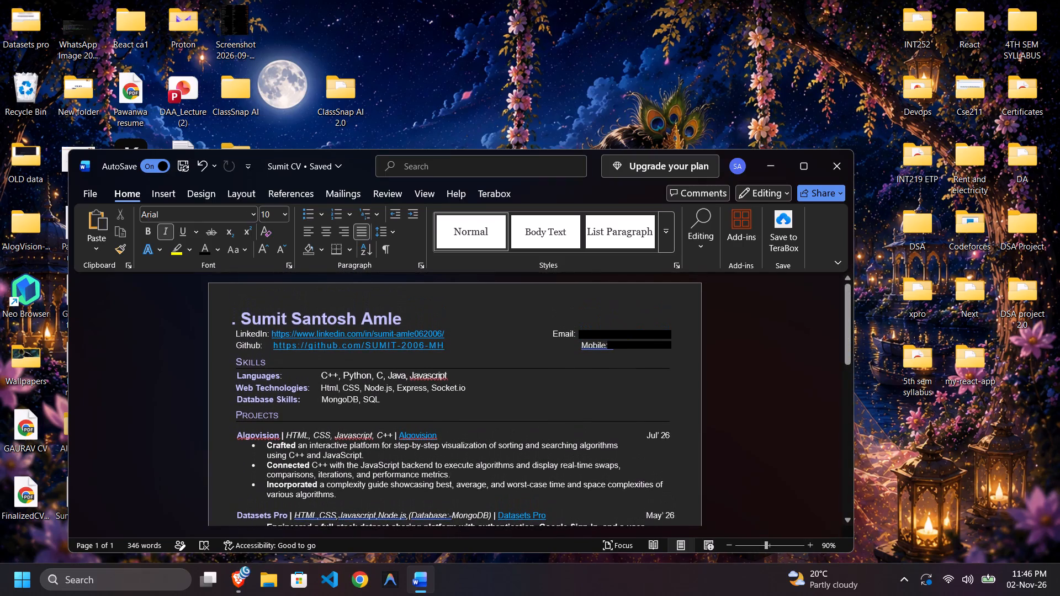
click(454, 347)
key(ctrl+BackSpace)
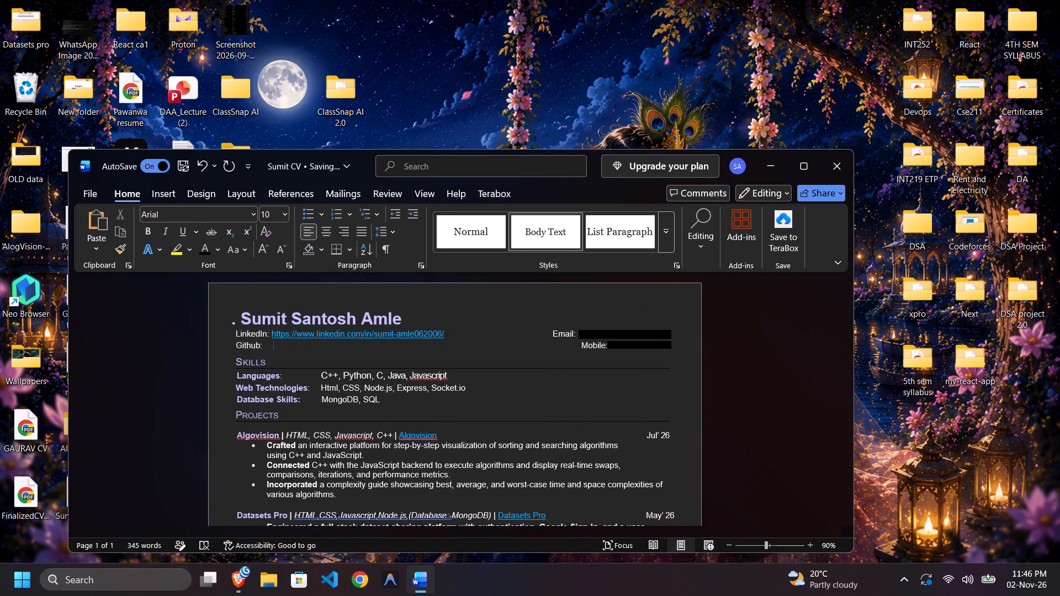
Clear the stray characters and re-enter the spaces after the Github label in the header.
key(h)
key(Left)
key(BackSpace)
key(space)
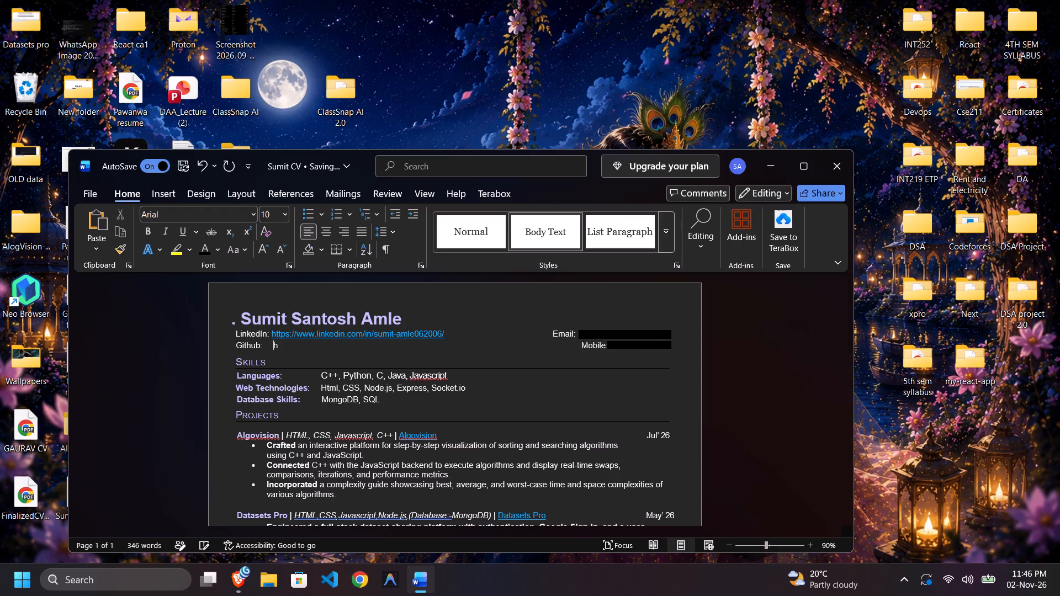
text(ttp)
key(BackSpace)
key(BackSpace)
key(BackSpace)
key(BackSpace)
key(BackSpace)
key(BackSpace)
key(space)
key(space)
key(space)
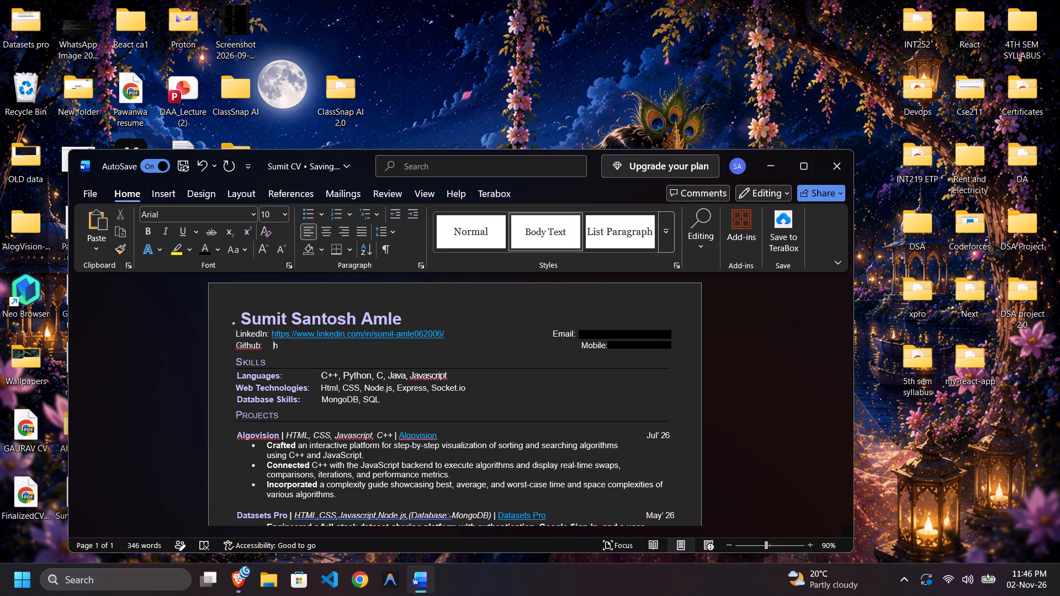
key(Right)
key(BackSpace)
key(BackSpace)
key(space)
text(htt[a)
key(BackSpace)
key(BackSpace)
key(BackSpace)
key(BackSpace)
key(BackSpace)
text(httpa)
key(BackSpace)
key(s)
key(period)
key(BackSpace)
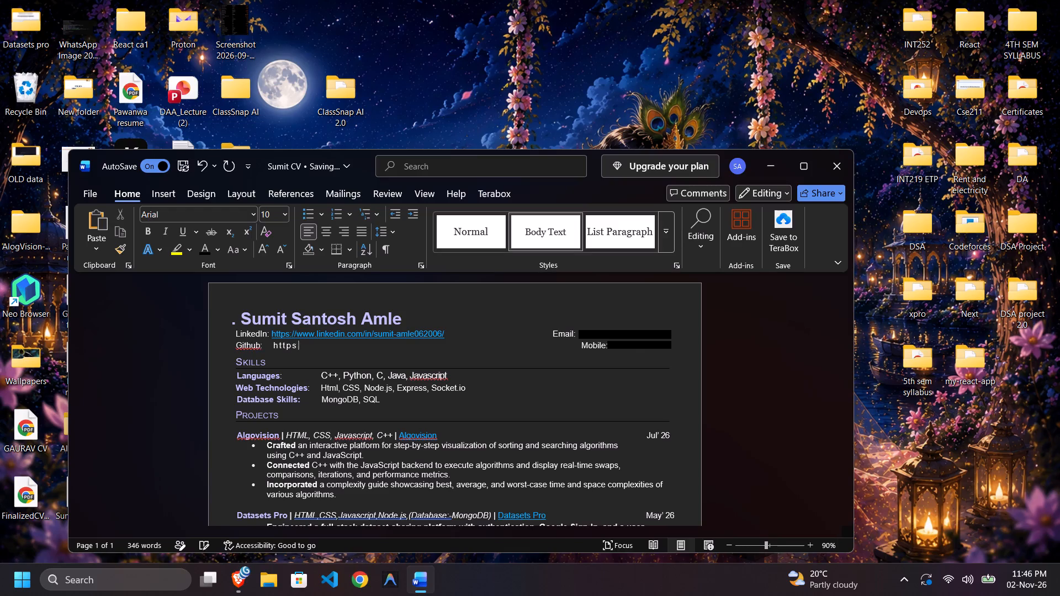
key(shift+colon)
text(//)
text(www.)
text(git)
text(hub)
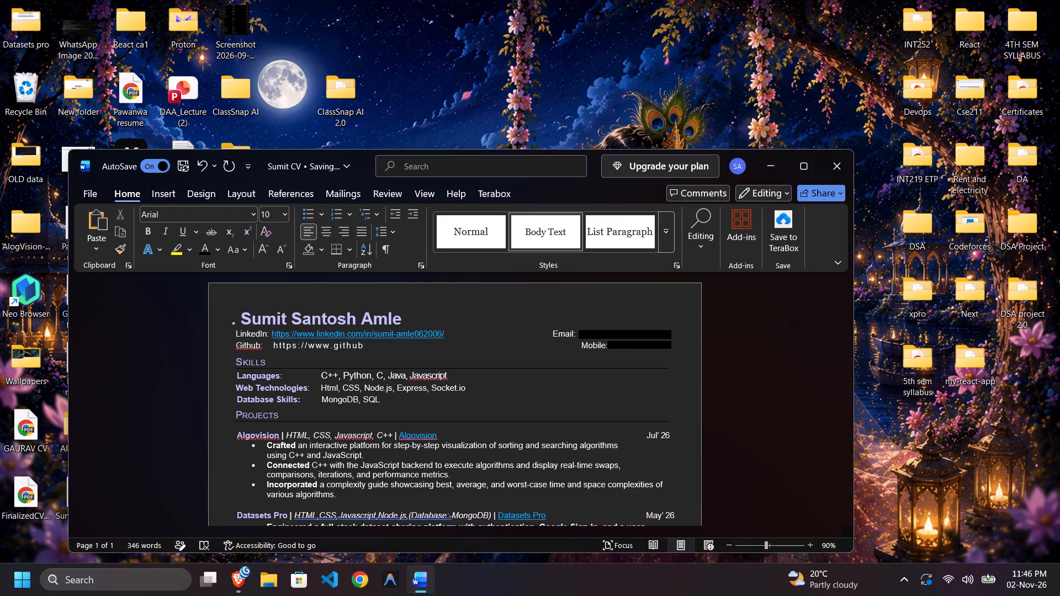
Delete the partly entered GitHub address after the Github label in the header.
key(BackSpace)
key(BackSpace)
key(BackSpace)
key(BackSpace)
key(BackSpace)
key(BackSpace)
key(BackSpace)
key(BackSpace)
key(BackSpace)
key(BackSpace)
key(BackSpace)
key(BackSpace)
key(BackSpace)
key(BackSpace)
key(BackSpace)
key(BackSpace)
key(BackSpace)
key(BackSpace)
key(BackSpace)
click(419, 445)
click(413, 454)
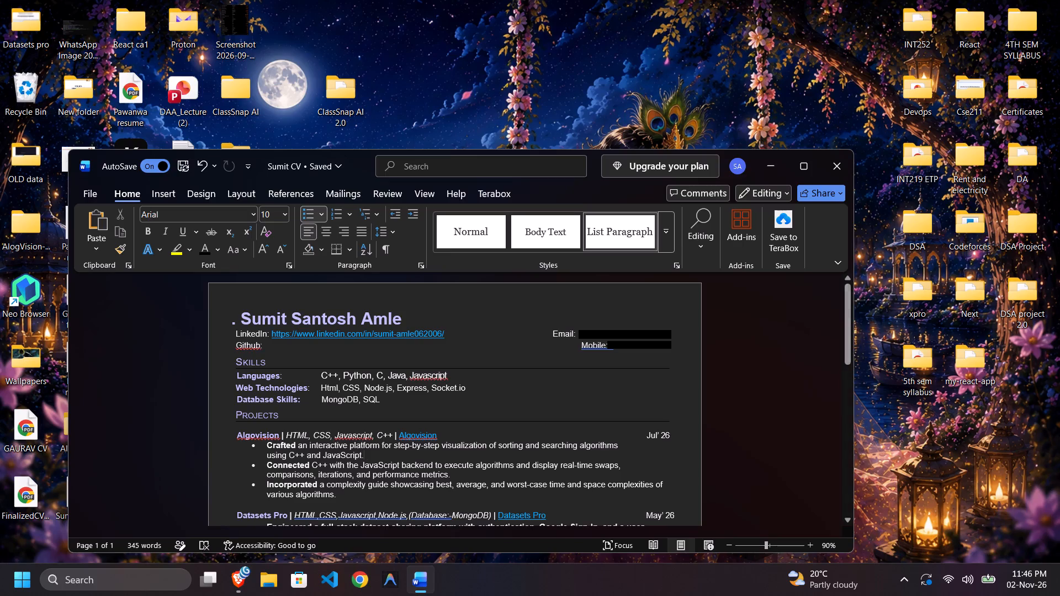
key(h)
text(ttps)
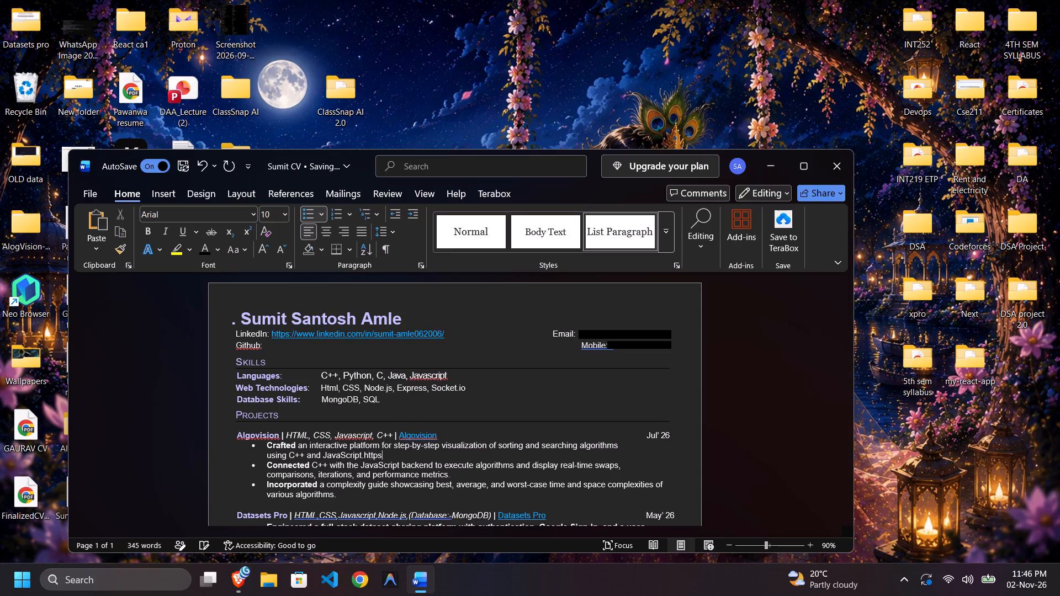
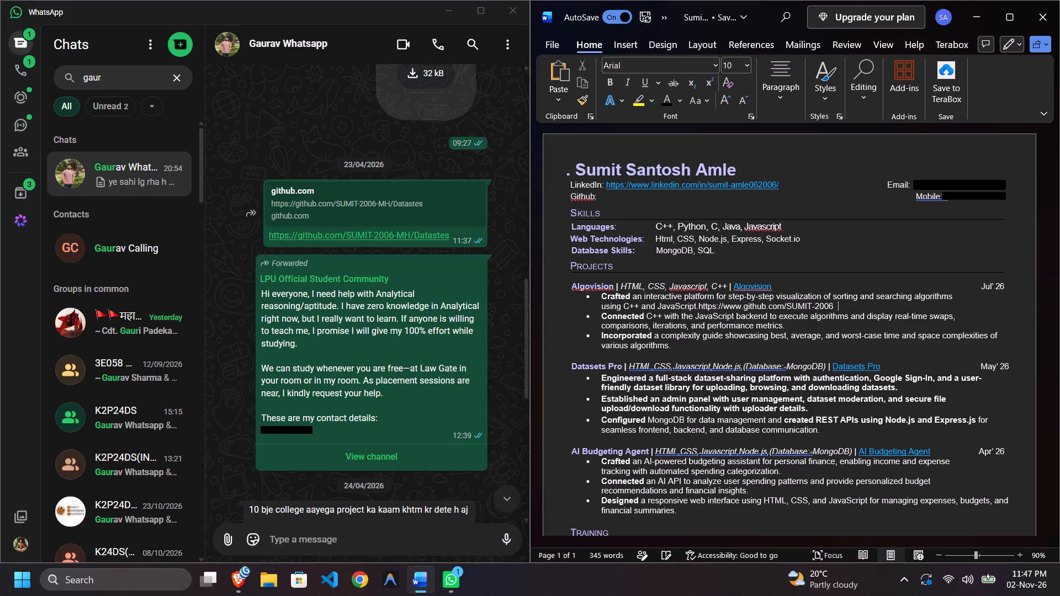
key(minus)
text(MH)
Cut the whole GitHub profile address from the end of the first Algovision bullet, leaving the sentence's full stop.
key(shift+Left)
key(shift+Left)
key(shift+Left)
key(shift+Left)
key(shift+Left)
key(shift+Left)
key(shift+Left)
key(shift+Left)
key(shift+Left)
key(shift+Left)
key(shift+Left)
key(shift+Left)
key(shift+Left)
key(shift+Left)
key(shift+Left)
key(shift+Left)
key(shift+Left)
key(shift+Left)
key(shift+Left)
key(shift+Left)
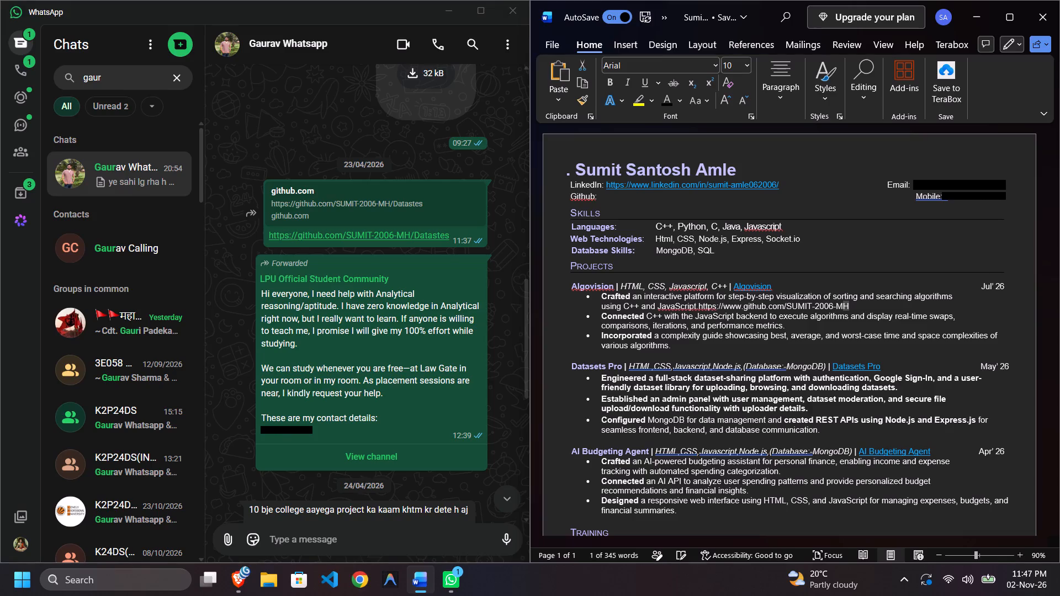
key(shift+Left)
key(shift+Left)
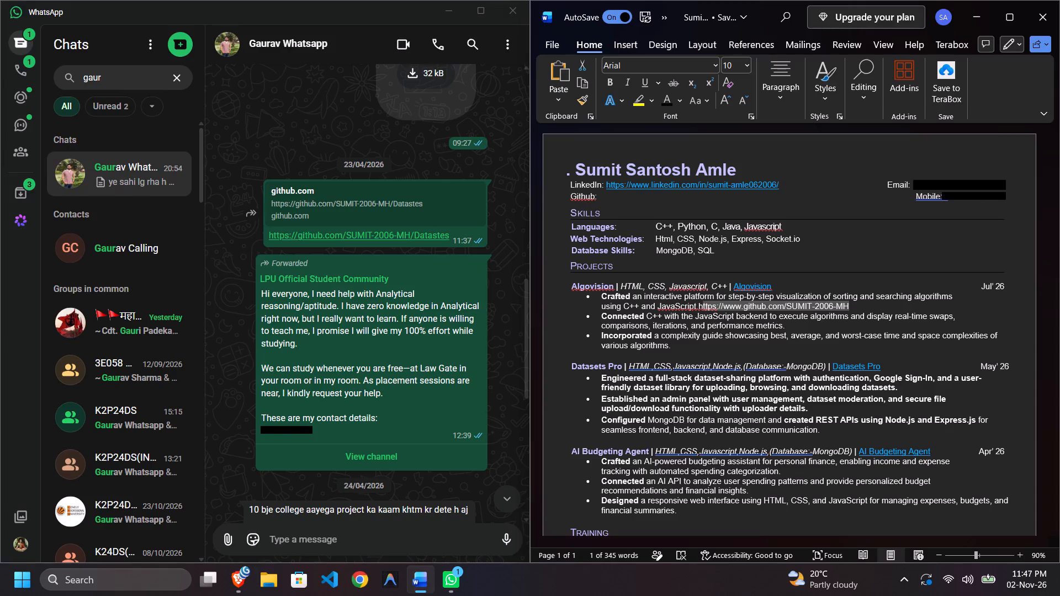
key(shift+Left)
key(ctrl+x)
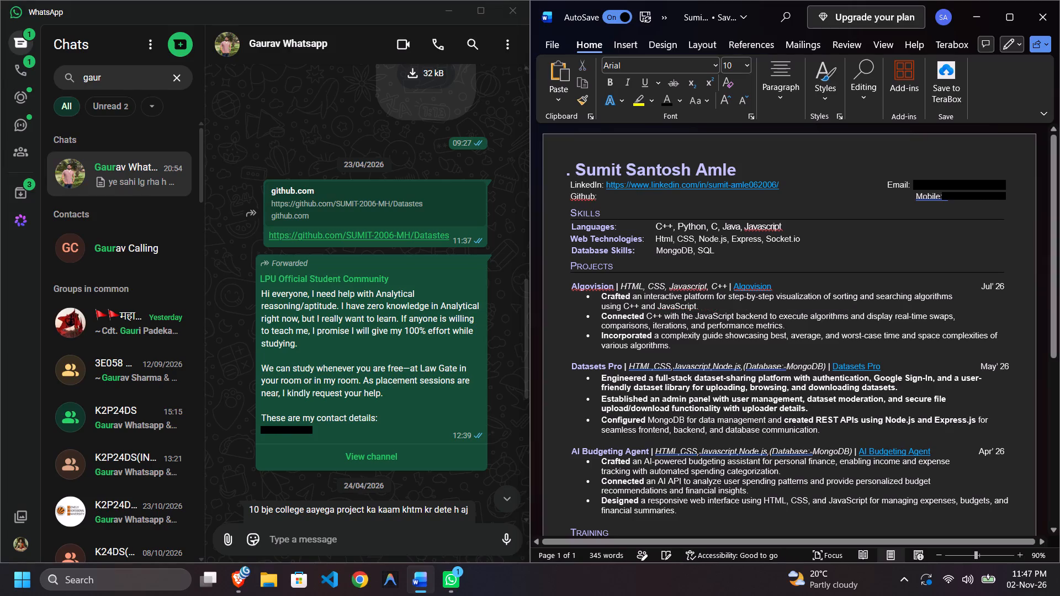
click(635, 197)
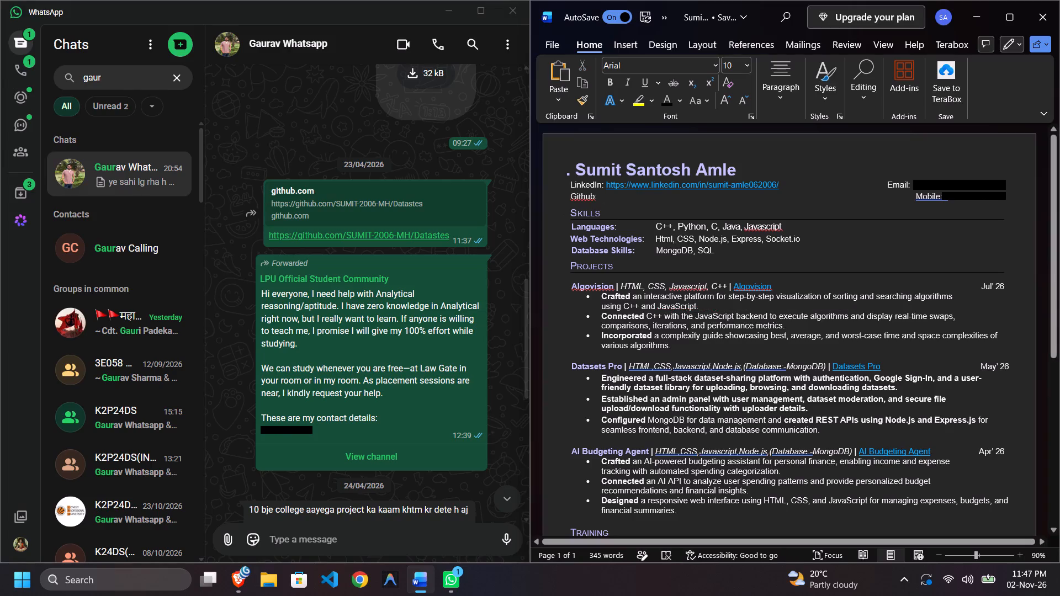
key(ctrl+v)
key(shift+Left)
key(shift+Left)
key(shift+Left)
key(shift+Left)
key(shift+Left)
key(shift+Left)
key(shift+Left)
key(shift+Left)
key(shift+Left)
key(shift+Left)
key(shift+Left)
key(shift+Left)
key(shift+Left)
key(shift+Left)
key(shift+Left)
key(shift+Left)
key(shift+Left)
key(shift+Left)
key(shift+Left)
key(shift+Left)
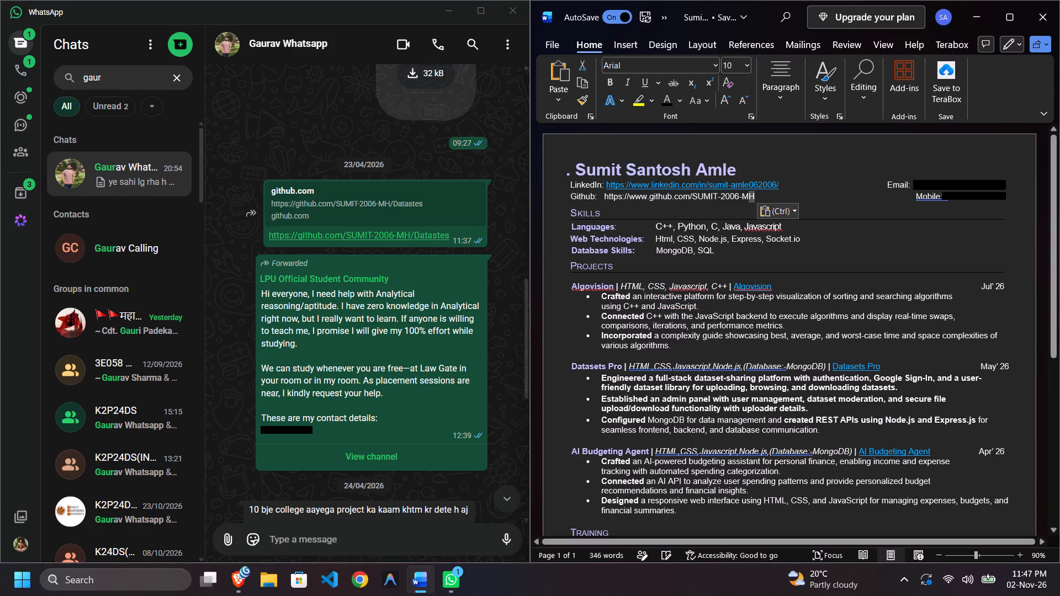
key(shift+Left)
key(shift+Left)
key(shift+Left)
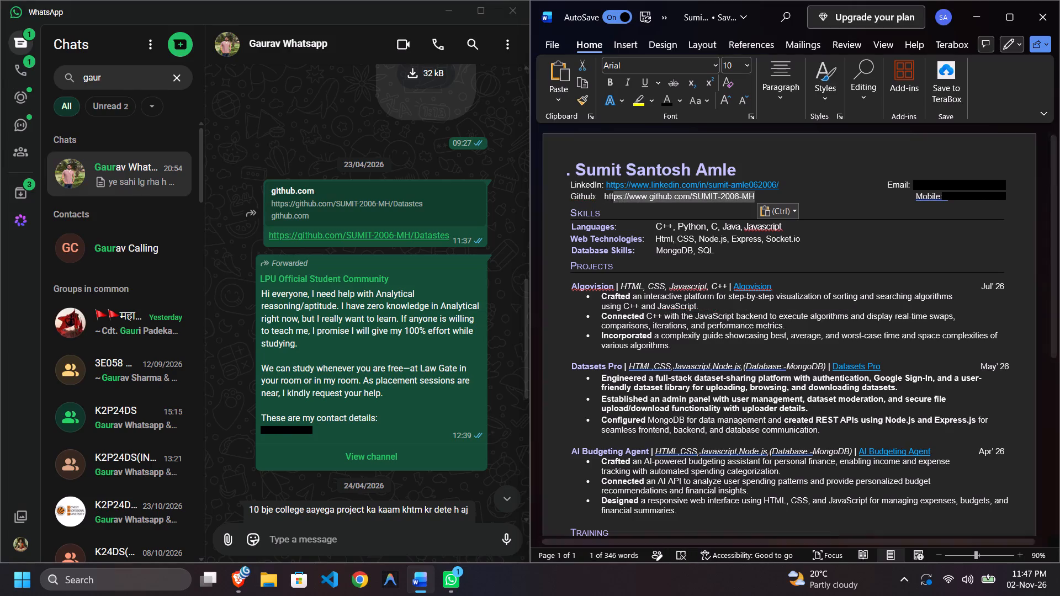
key(shift+Left)
key(shift+Left)
key(shift+Left)
key(ctrl+k)
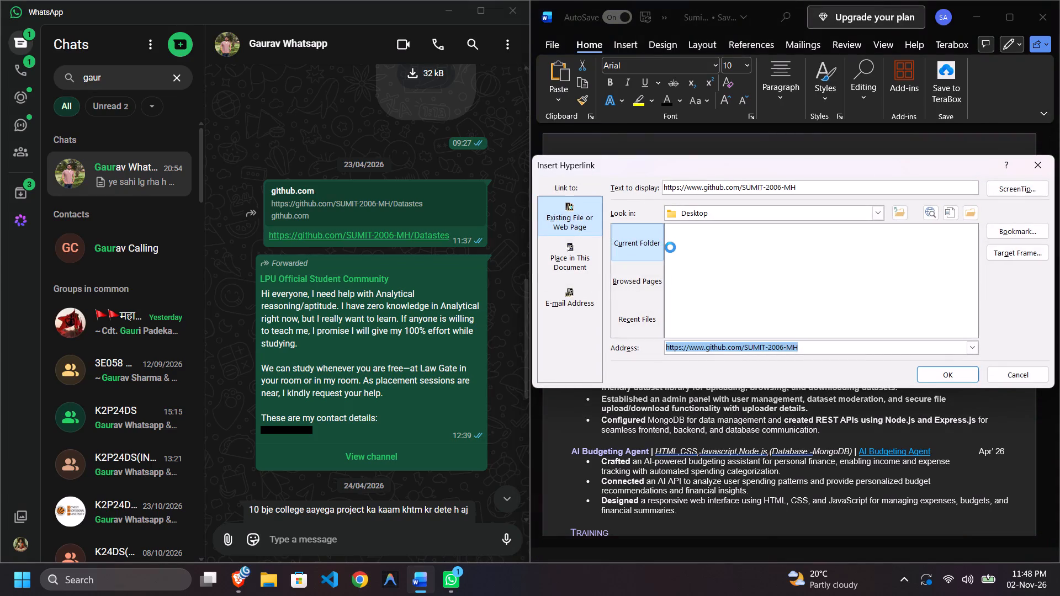
key(Return)
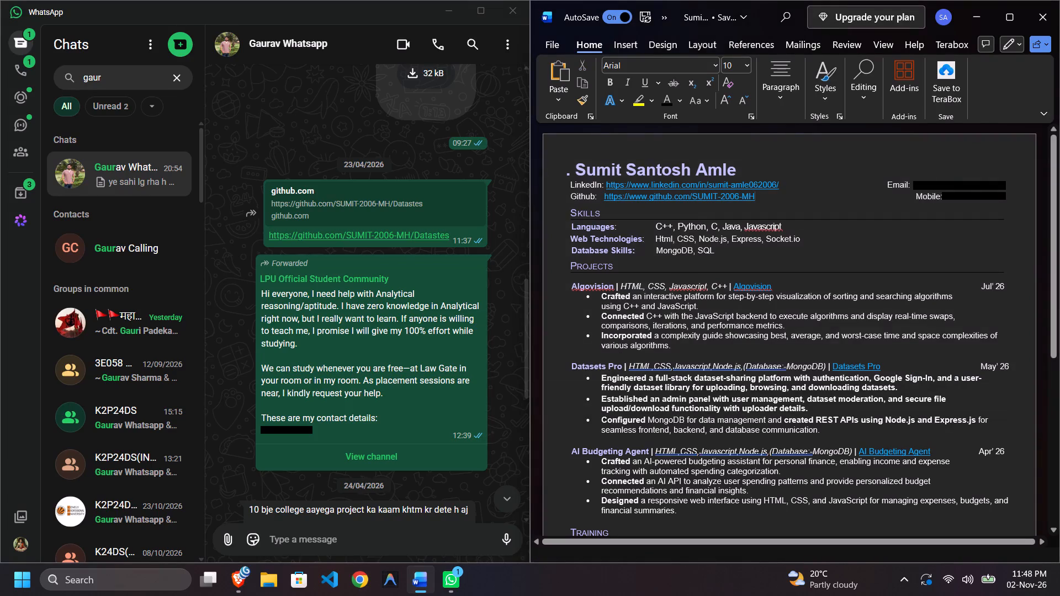
Test the header's new GitHub link in the browser, view the profile page, and close the open browser tabs.
ctrl+click(708, 198)
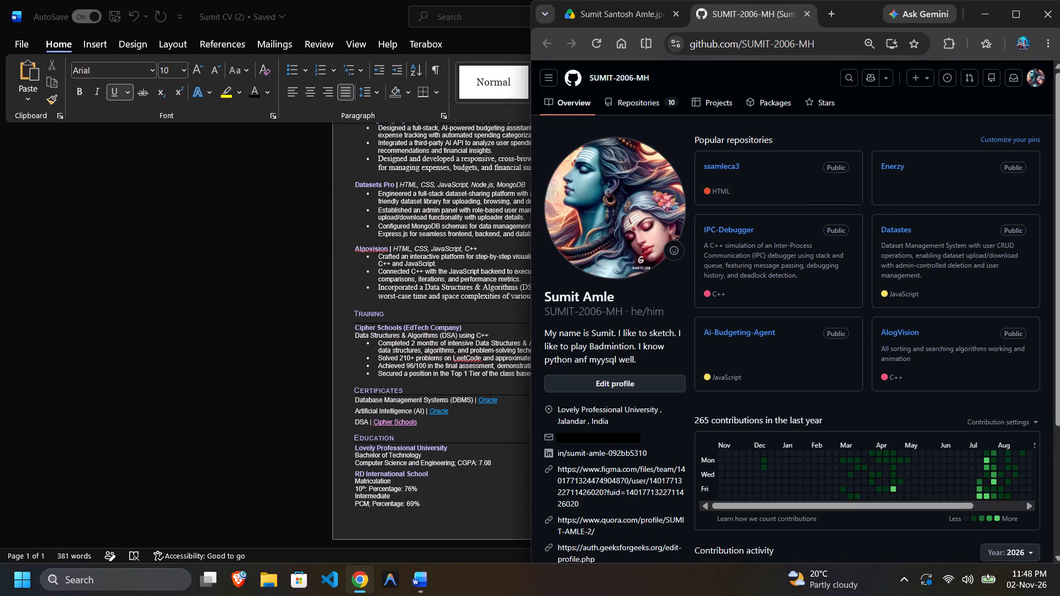
scroll(752, 417, down, 2)
key(ctrl+w)
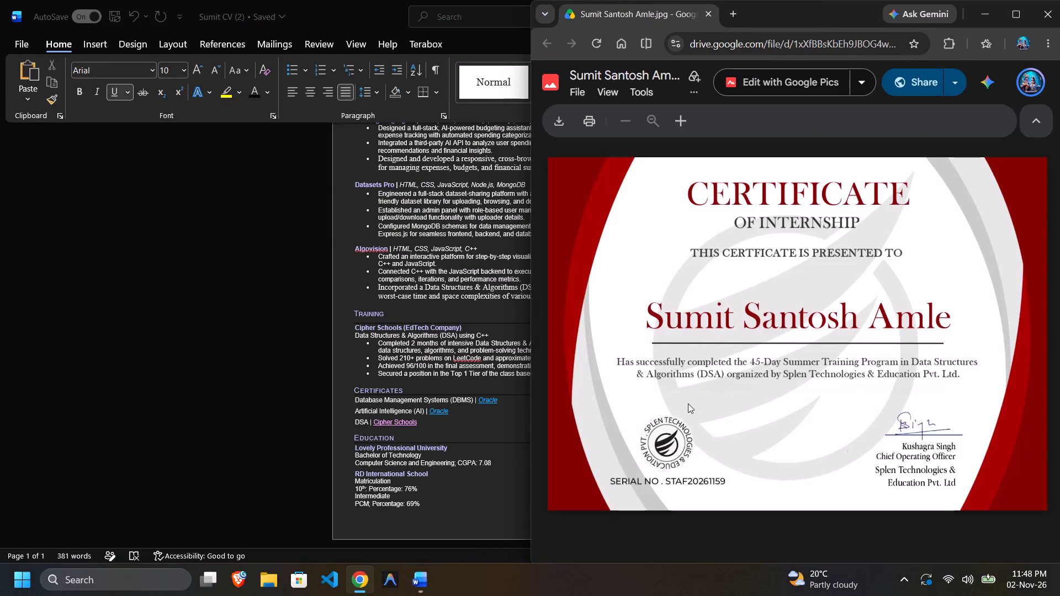
key(ctrl+w)
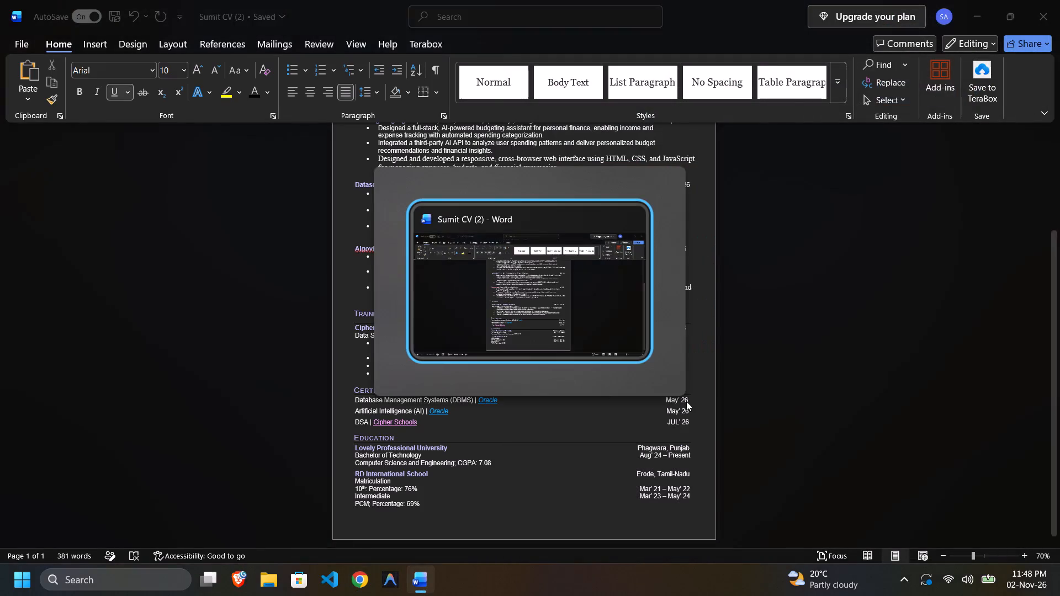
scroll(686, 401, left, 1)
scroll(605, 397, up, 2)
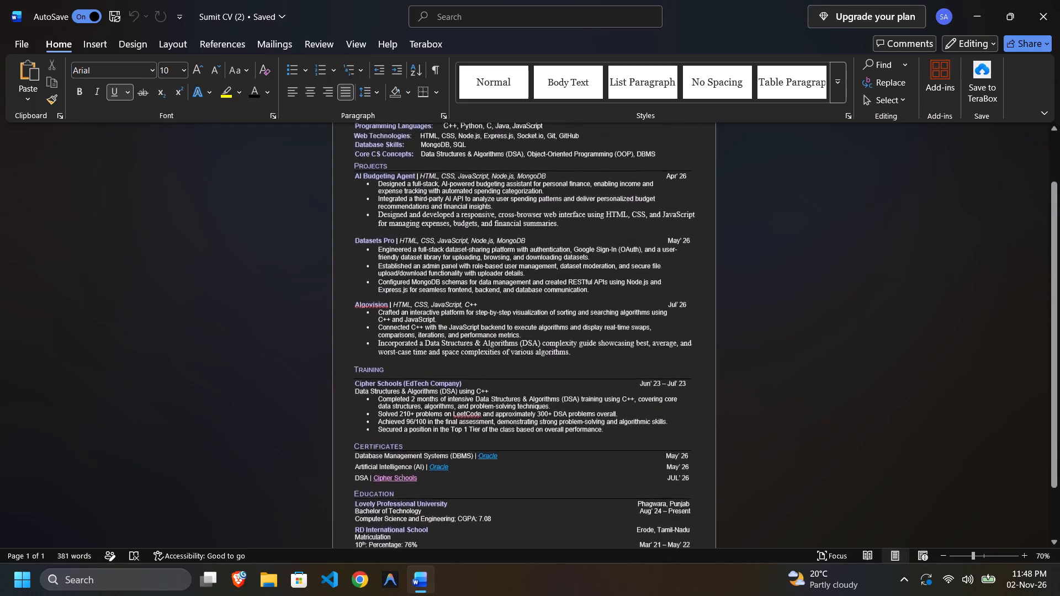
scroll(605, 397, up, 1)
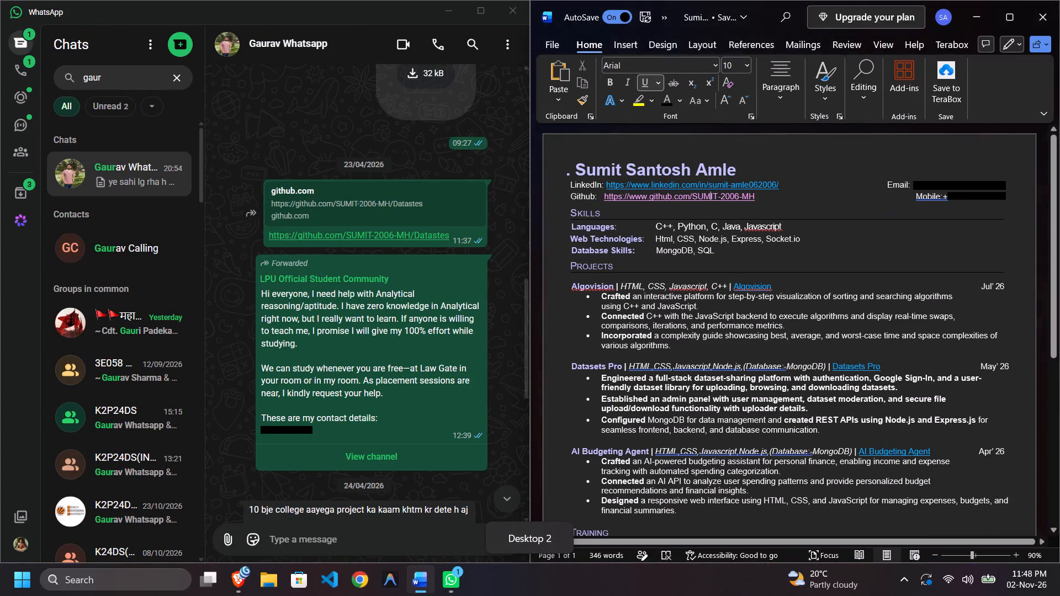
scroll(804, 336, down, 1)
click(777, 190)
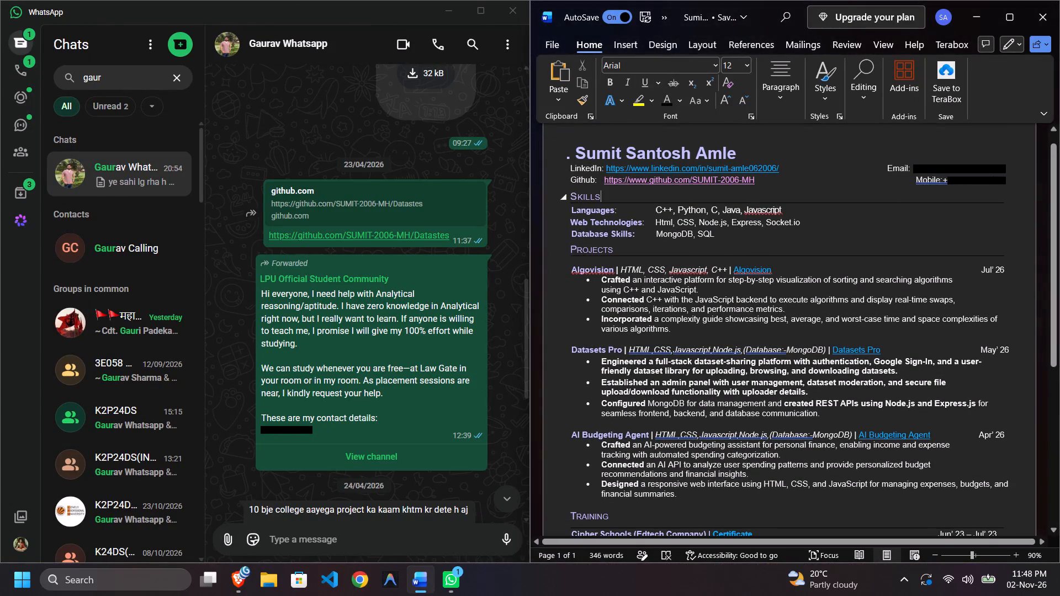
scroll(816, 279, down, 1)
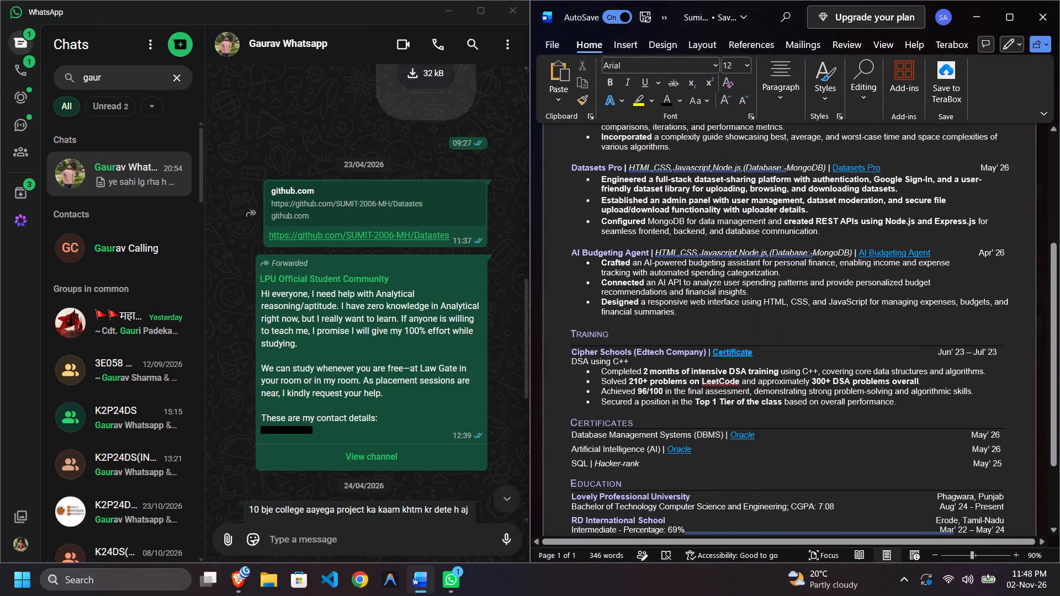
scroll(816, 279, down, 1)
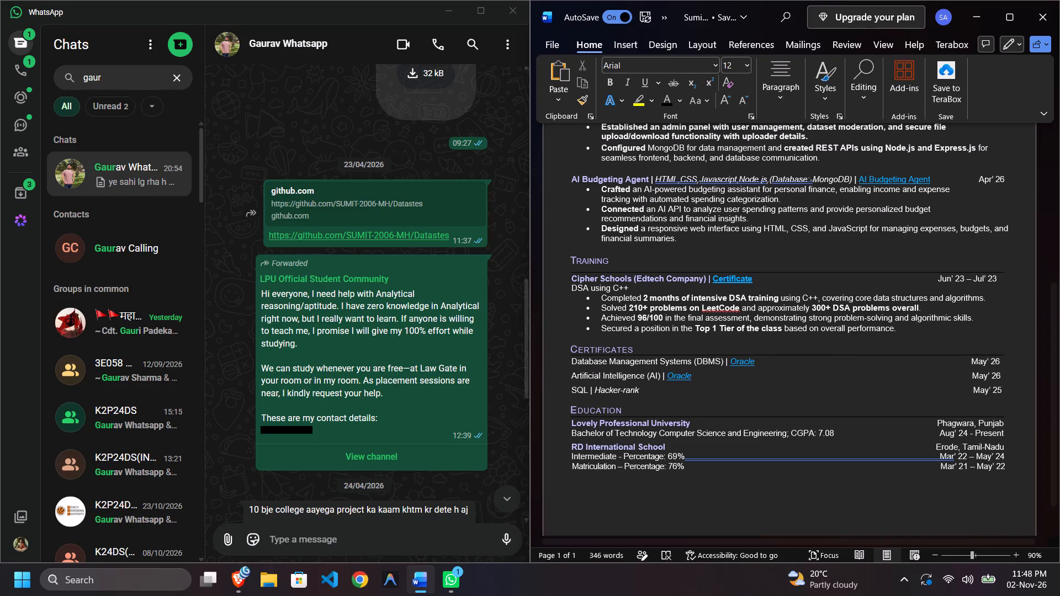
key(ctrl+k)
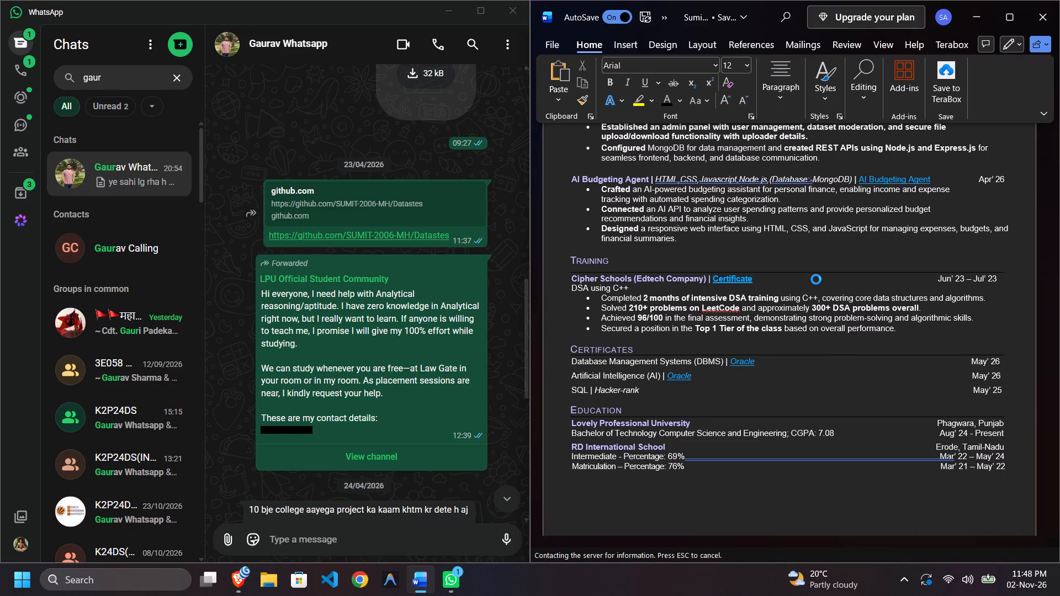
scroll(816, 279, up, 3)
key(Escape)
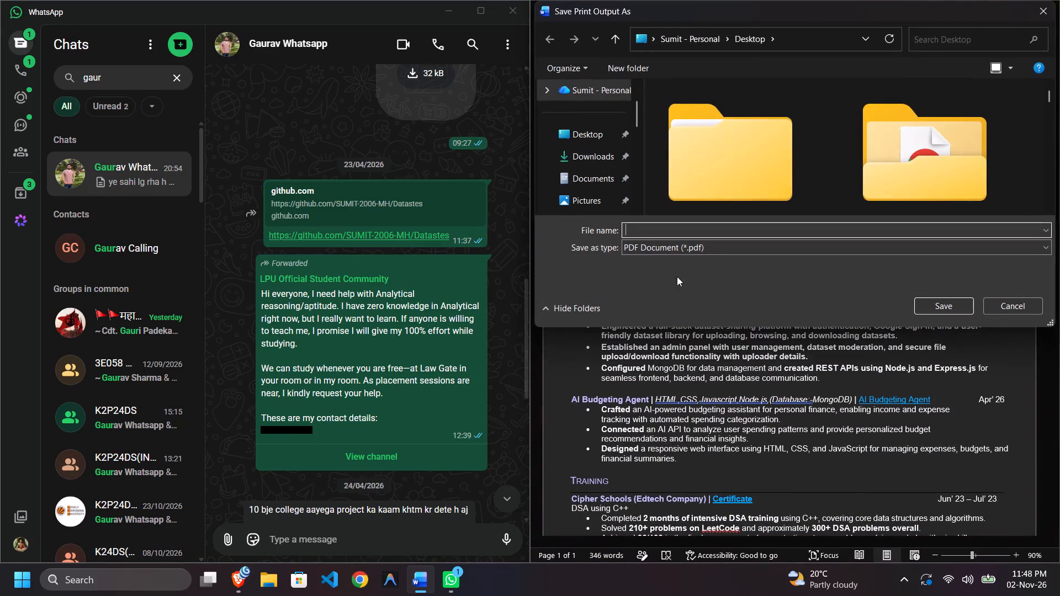
click(593, 150)
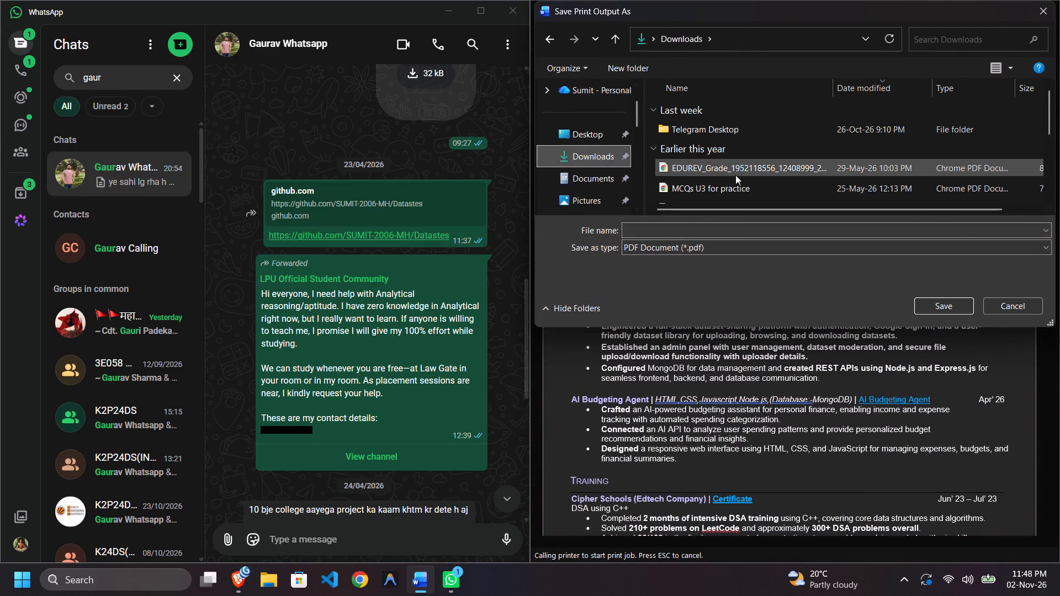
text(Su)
click(681, 228)
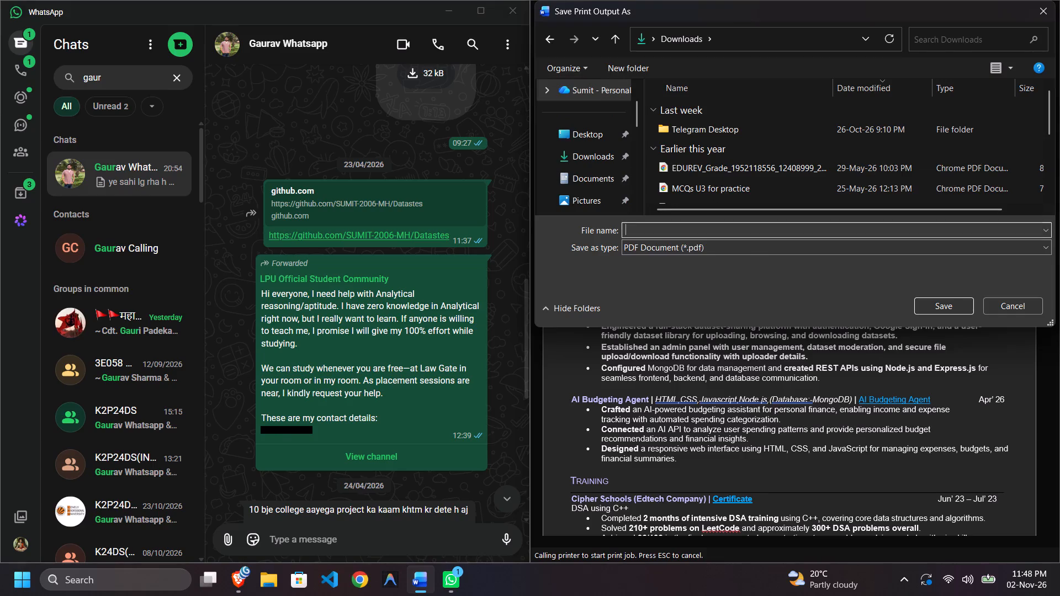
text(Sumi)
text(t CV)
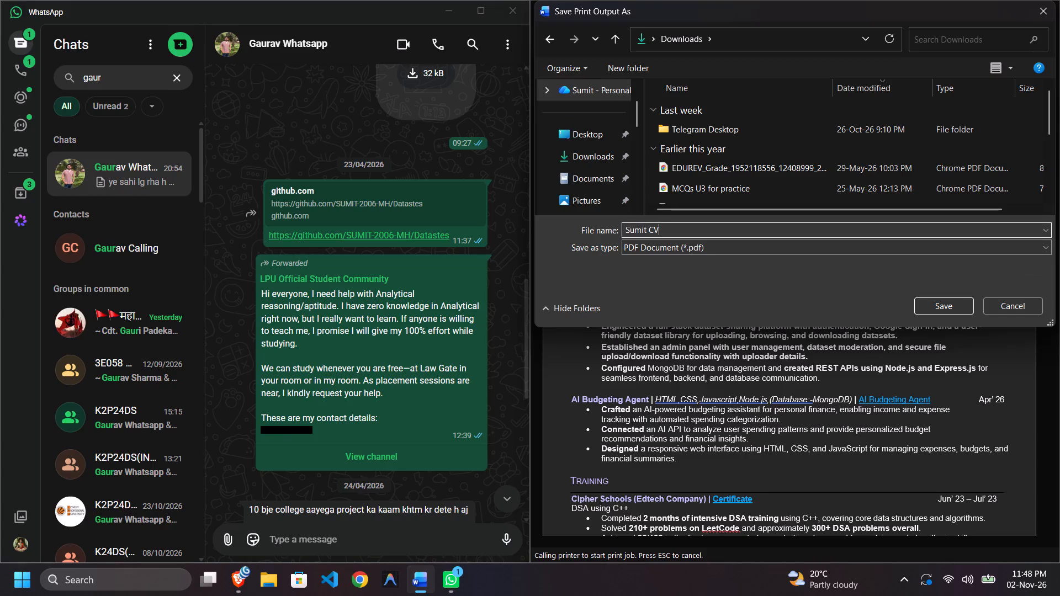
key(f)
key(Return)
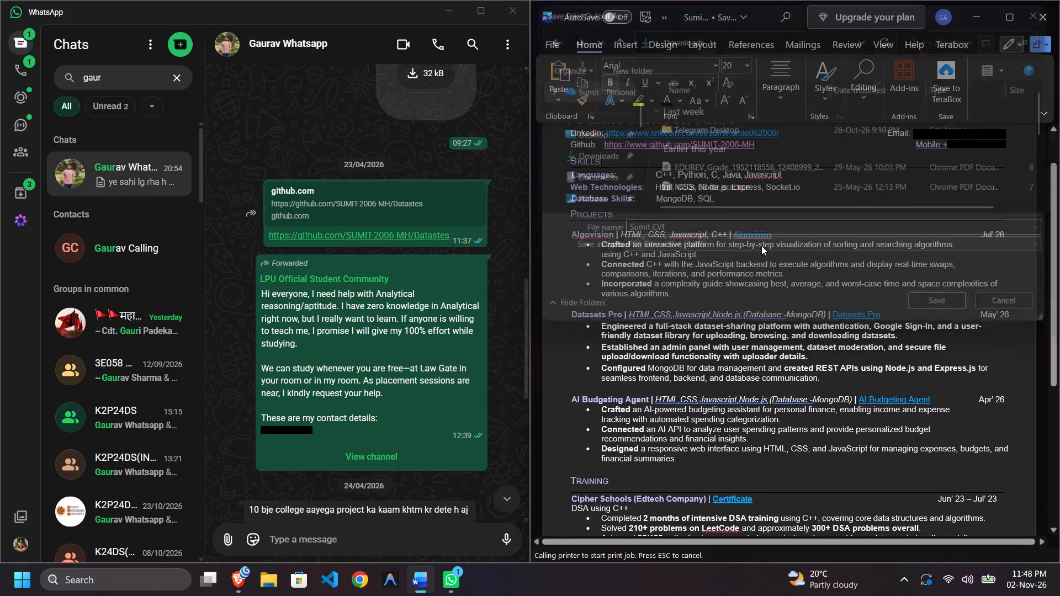
Close the resume document whose header GitHub link was re-entered.
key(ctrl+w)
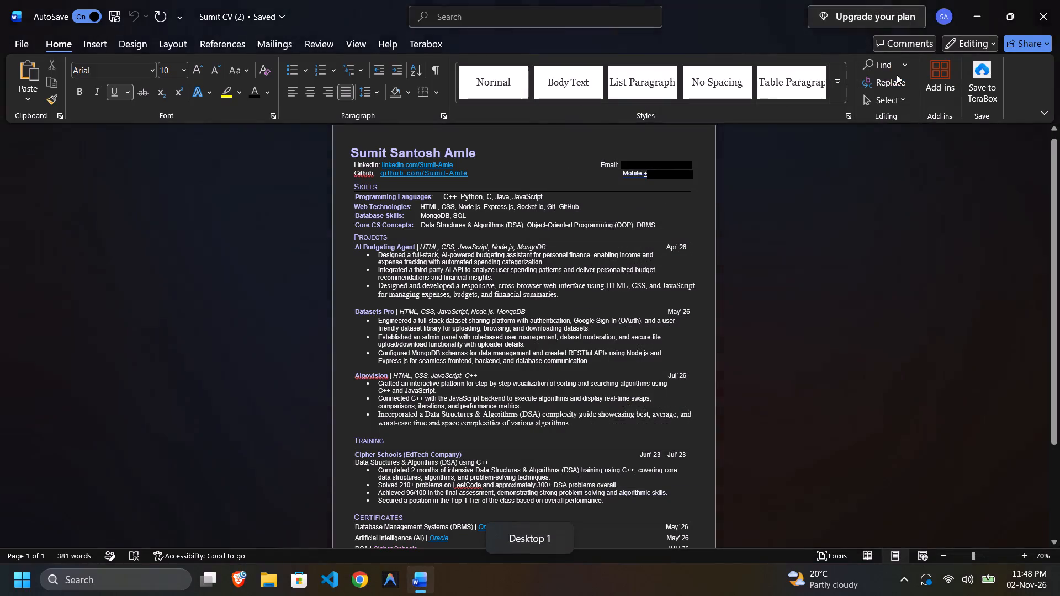
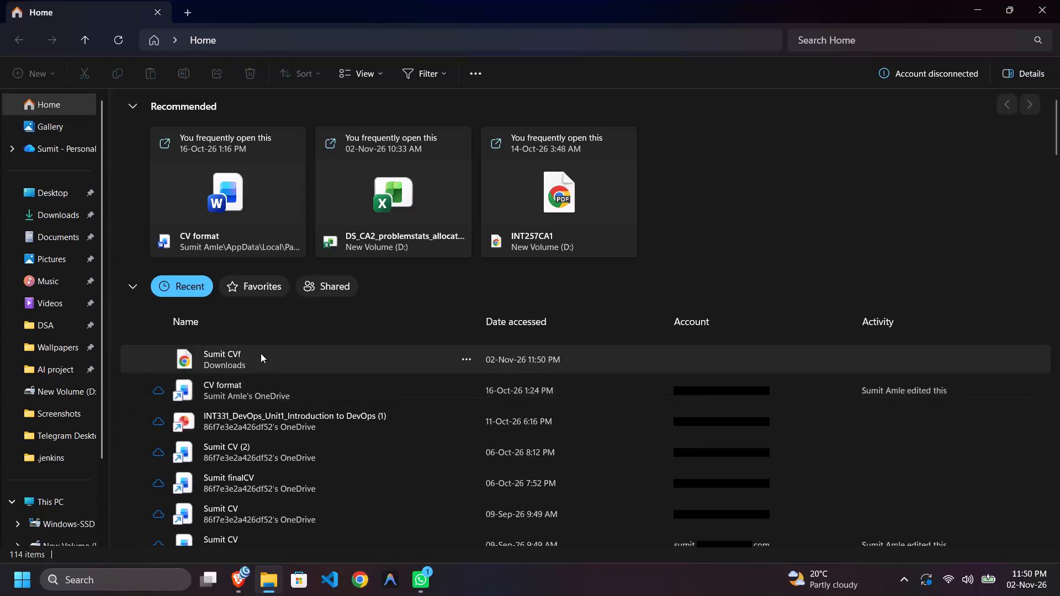
Open the recently saved resume PDF from the Downloads folder to check the output, and close it after viewing.
double_click(261, 353)
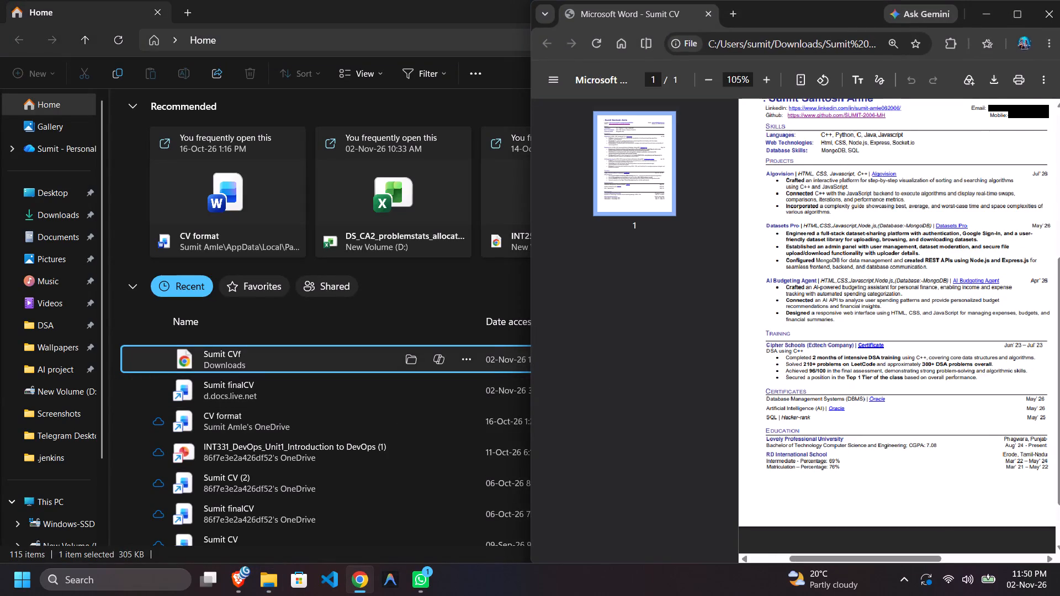
key(ctrl+w)
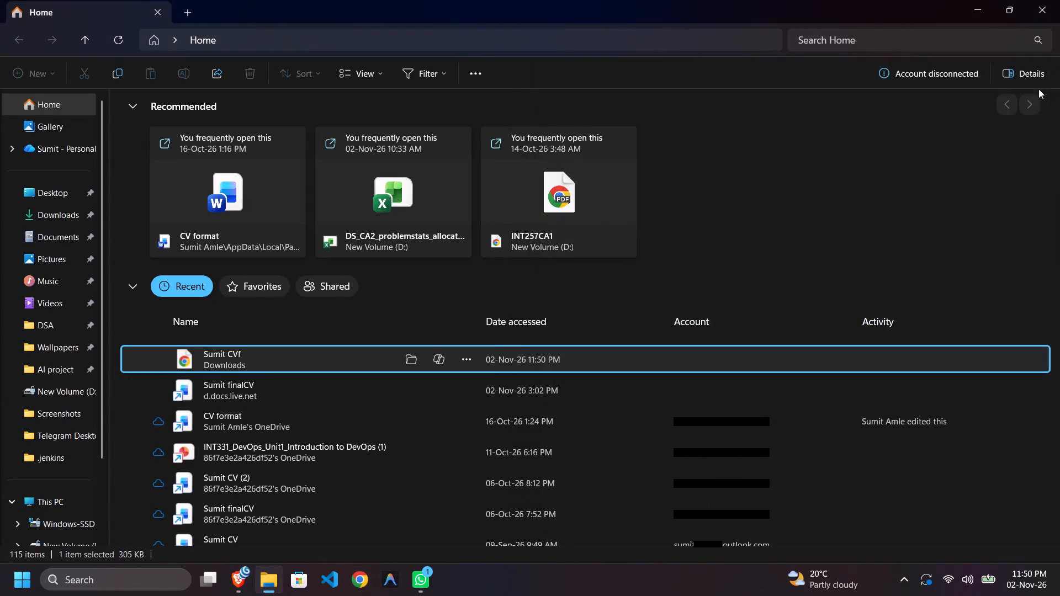
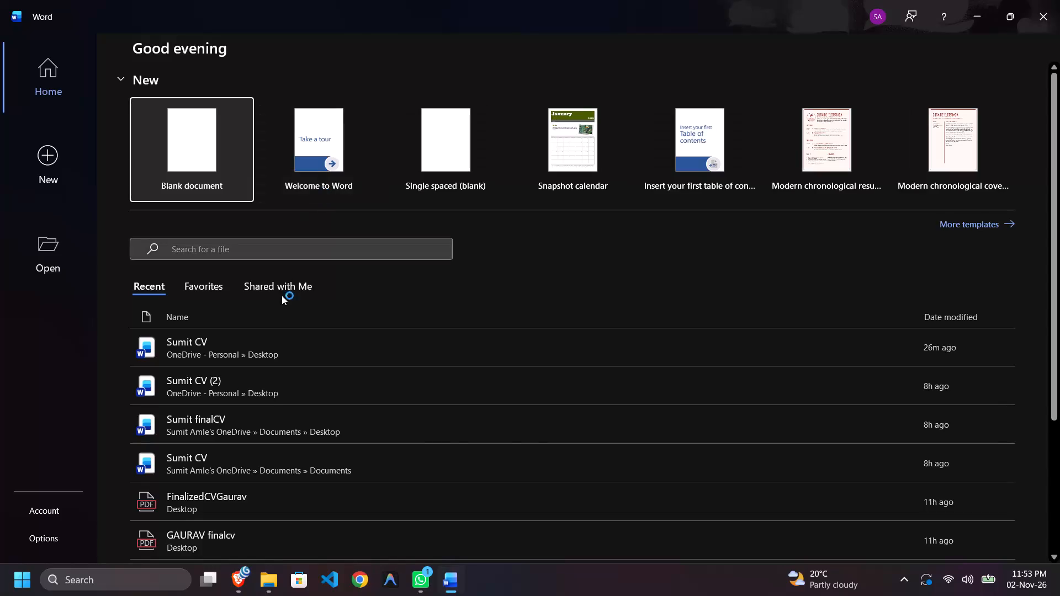
Reopen the most recently modified Sumit CV document from the recent files and dismiss the support notice.
click(311, 343)
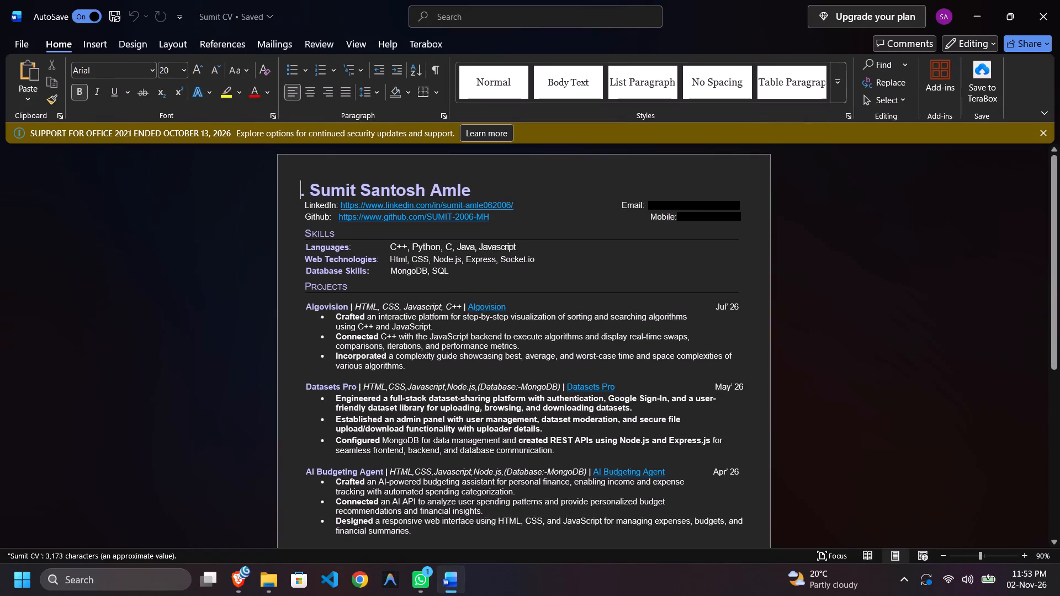
scroll(402, 299, right, 8)
click(402, 299)
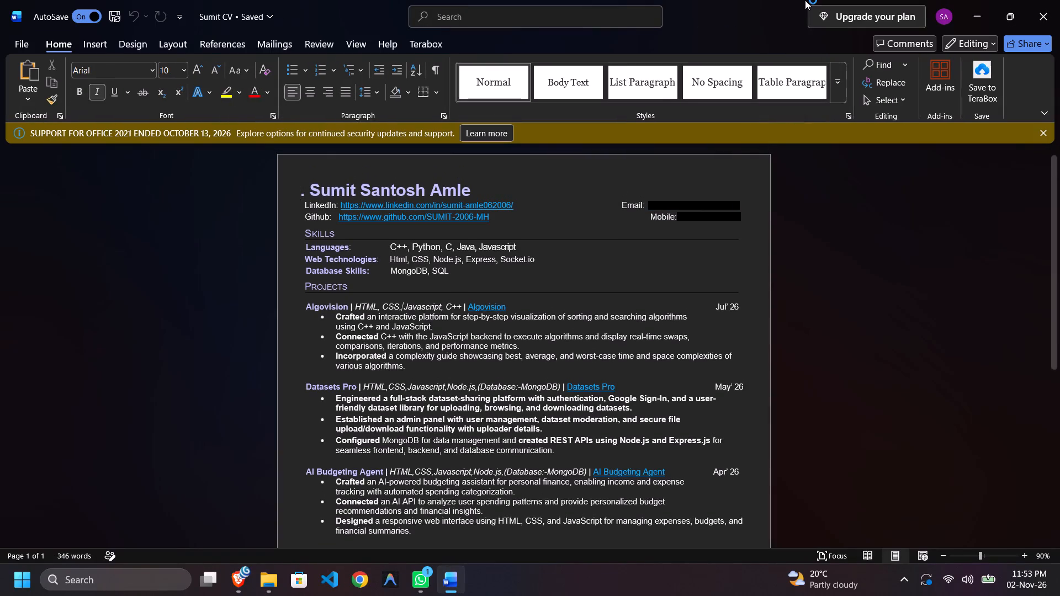
click(805, 0)
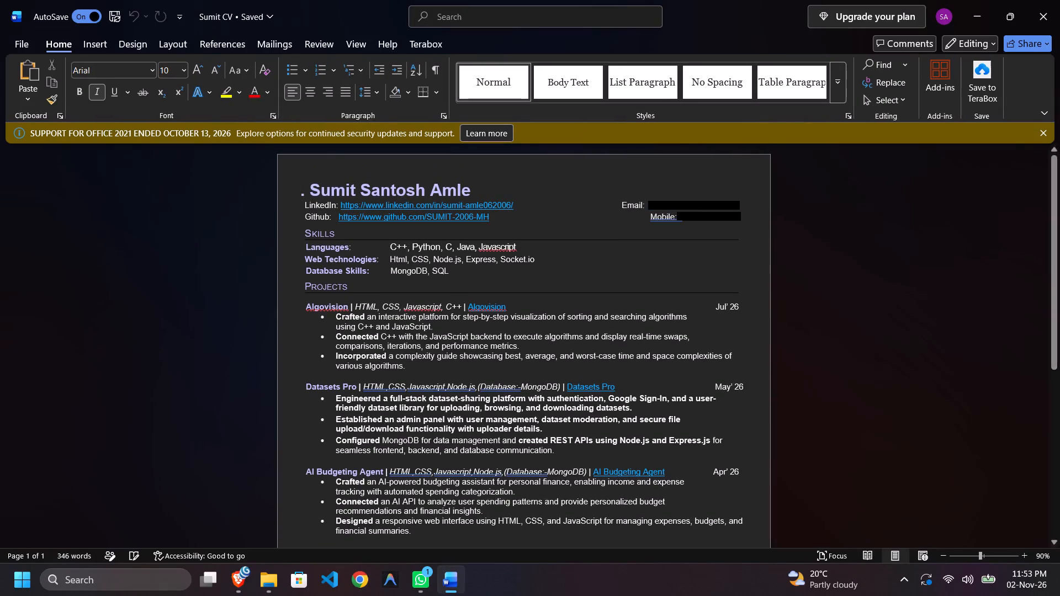
click(1045, 135)
In the Certificates section, replace the italic issuer text after SQL with "| Hacker-Rank" in regular style.
scroll(719, 365, down, 1)
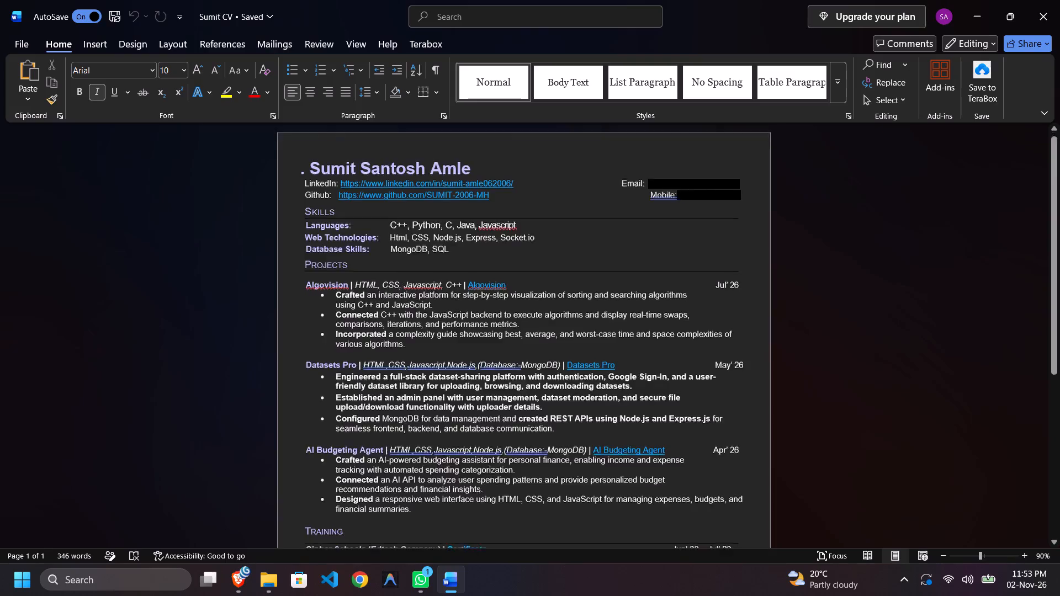
scroll(719, 365, down, 3)
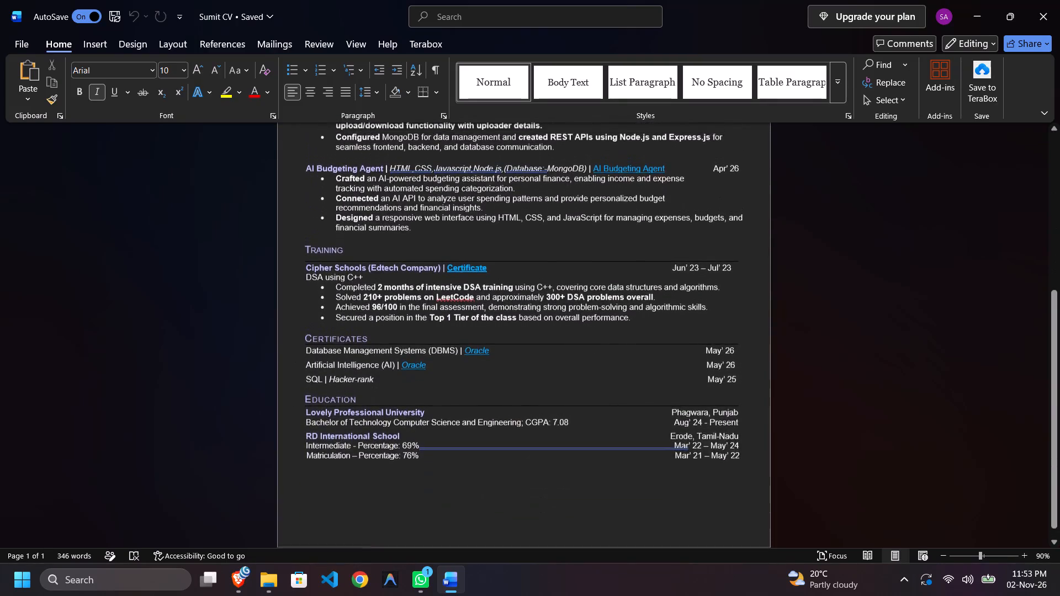
scroll(719, 365, down, 1)
click(414, 442)
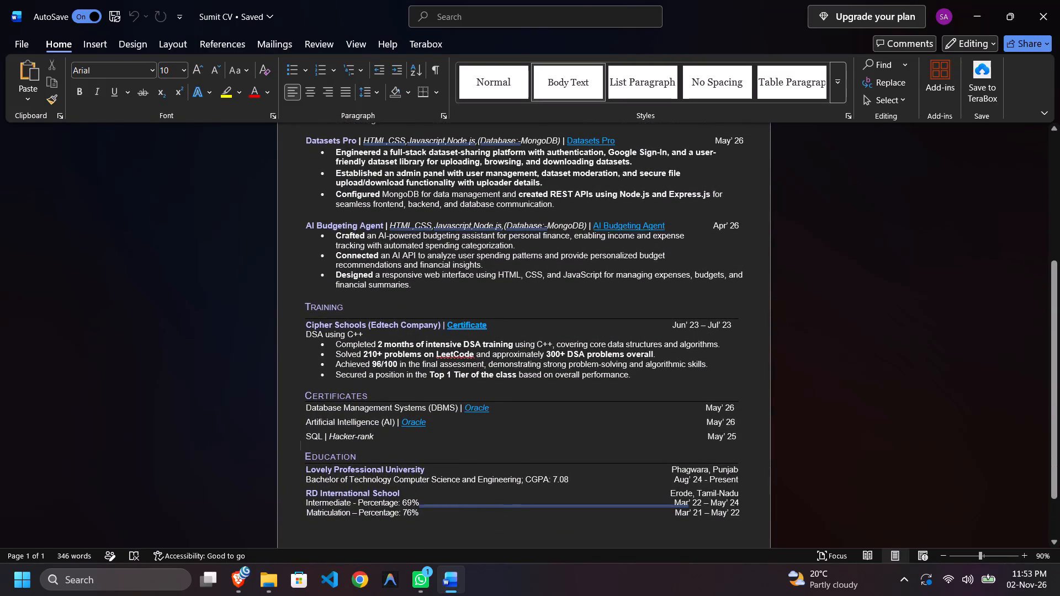
click(377, 439)
key(ctrl+BackSpace)
key(ctrl+BackSpace)
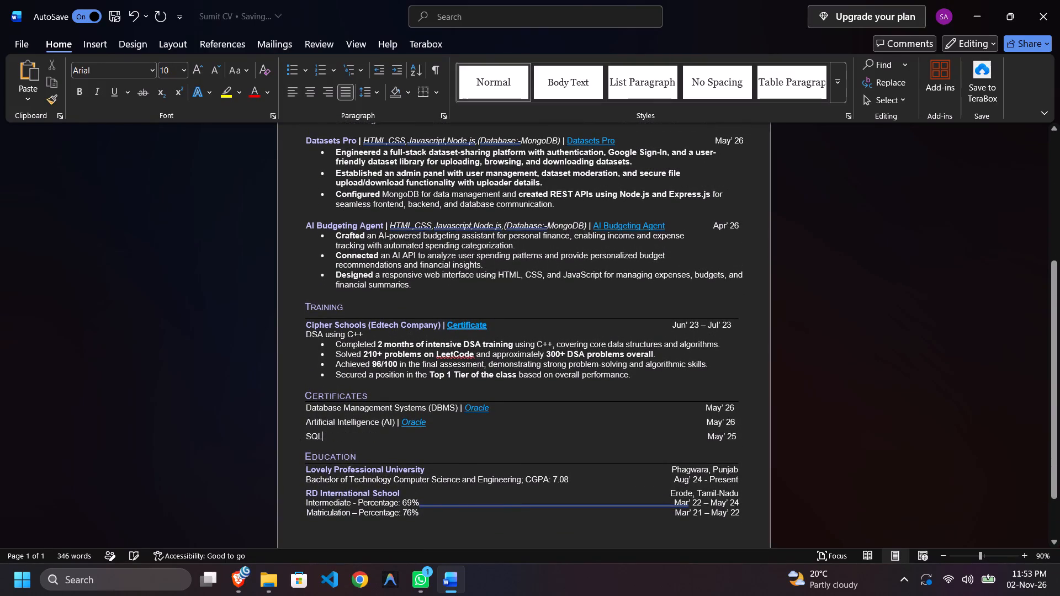
text(| Hacker)
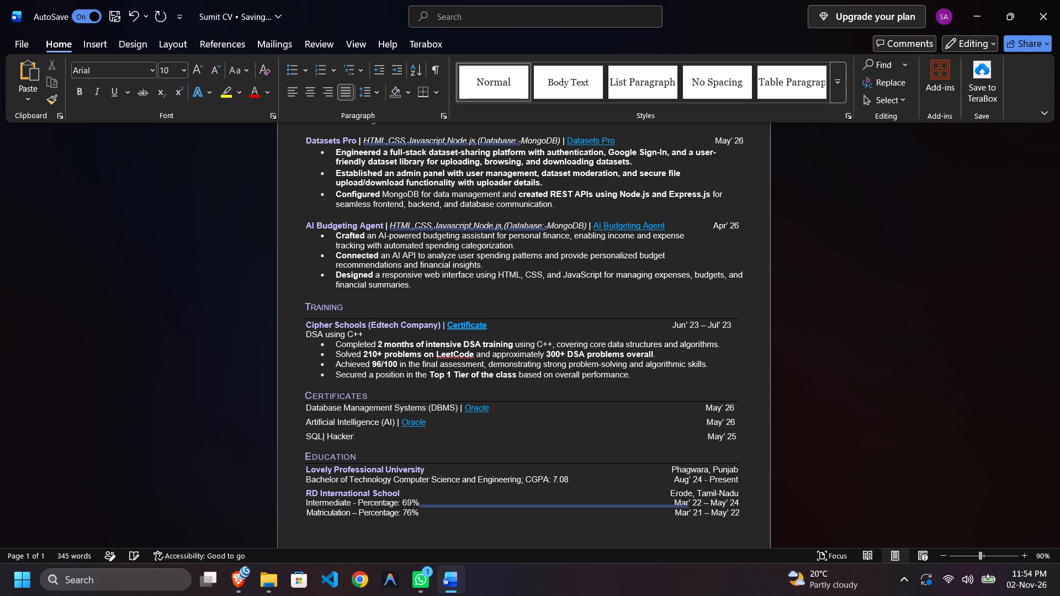
key(minus)
text(Rank)
Switch to Brave, restore the recently closed tabs and copy the web address of the HackerRank SQL (Basic) certificate page.
key(super+1)
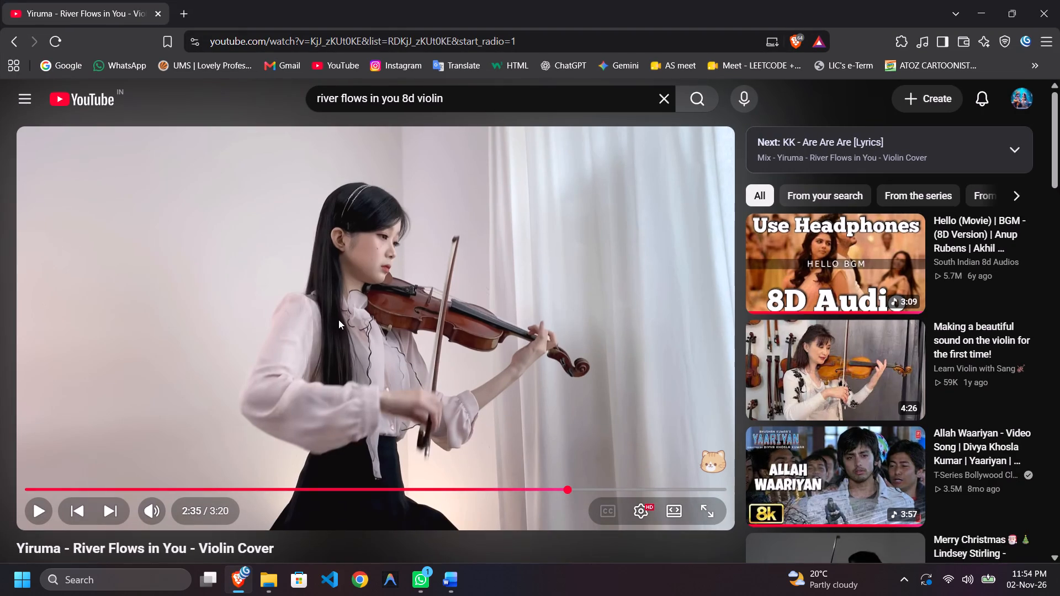
key(ctrl+shift+t)
key(ctrl+shift+t)
key(ctrl+shift+t)
key(ctrl+shift+t)
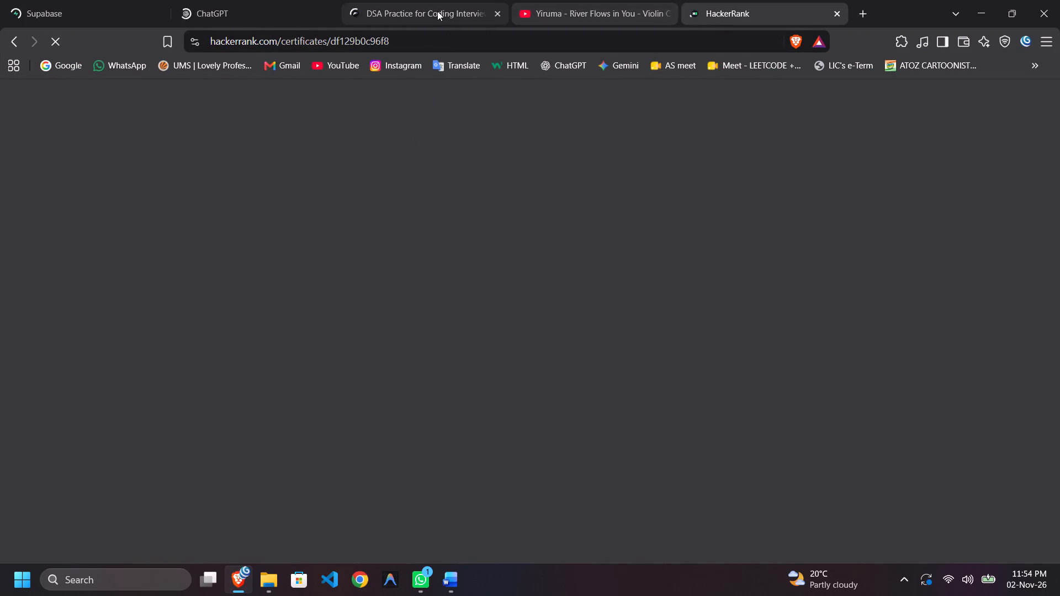
click(437, 11)
click(799, 0)
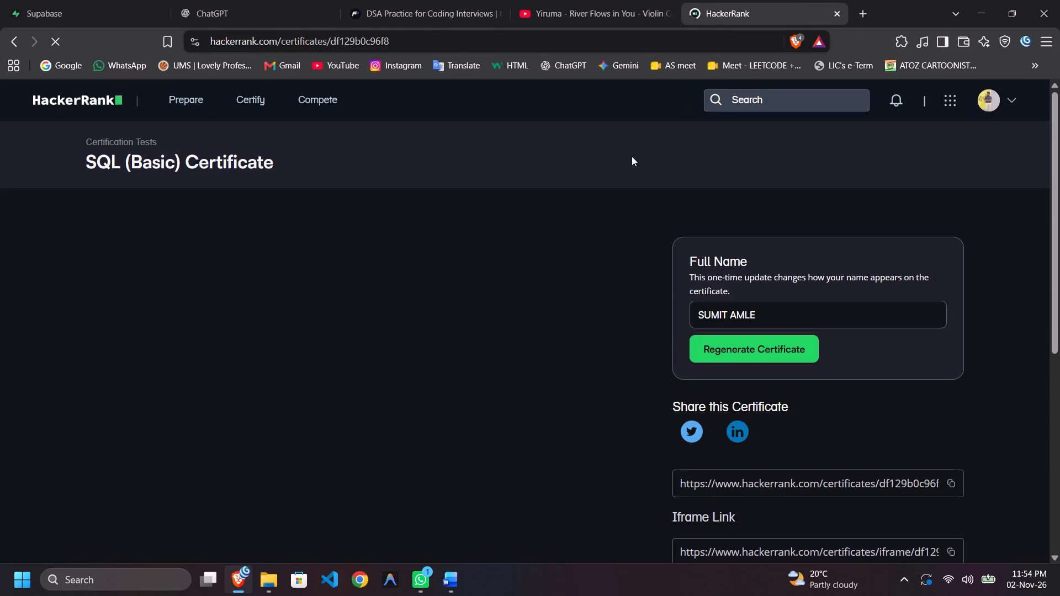
scroll(521, 370, down, 1)
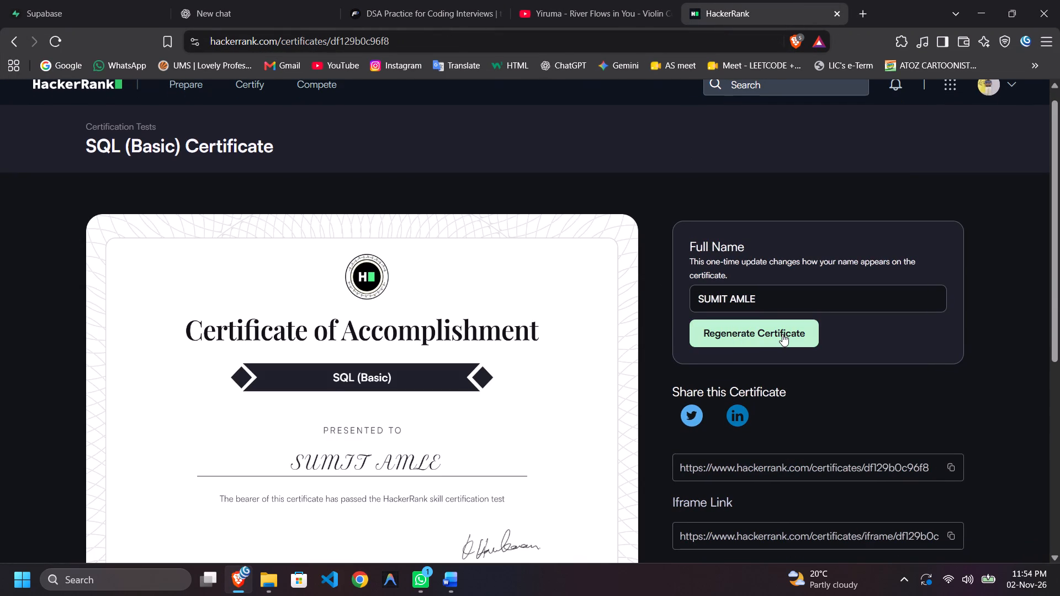
click(426, 51)
key(ctrl+c)
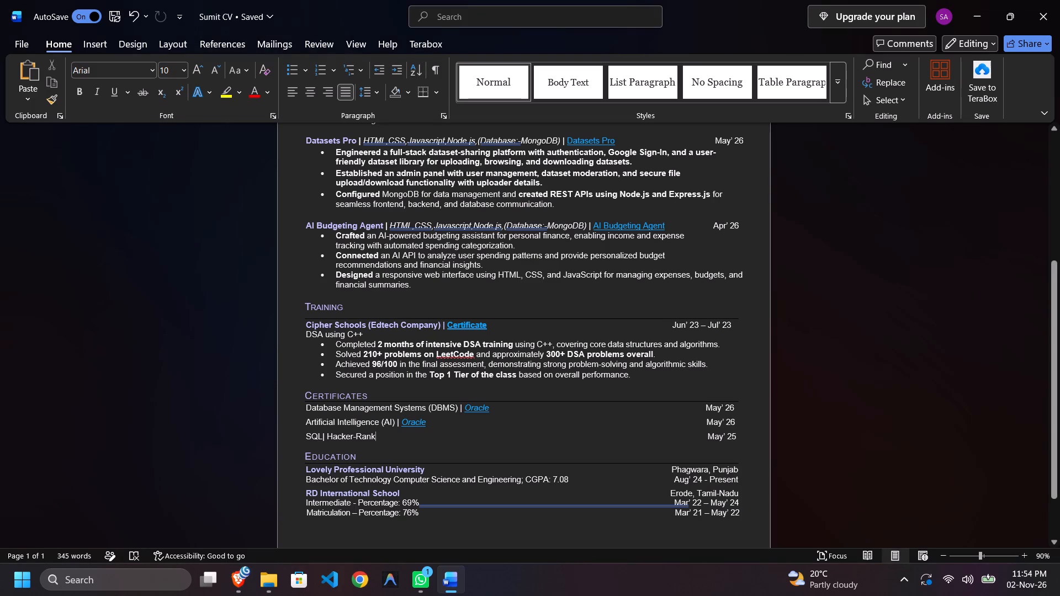
Back in Word, hyperlink the text Hacker-Rank on the SQL certificate line to the copied certificate address.
key(ctrl+shift+Left)
key(ctrl+shift+Left)
key(ctrl+shift+Left)
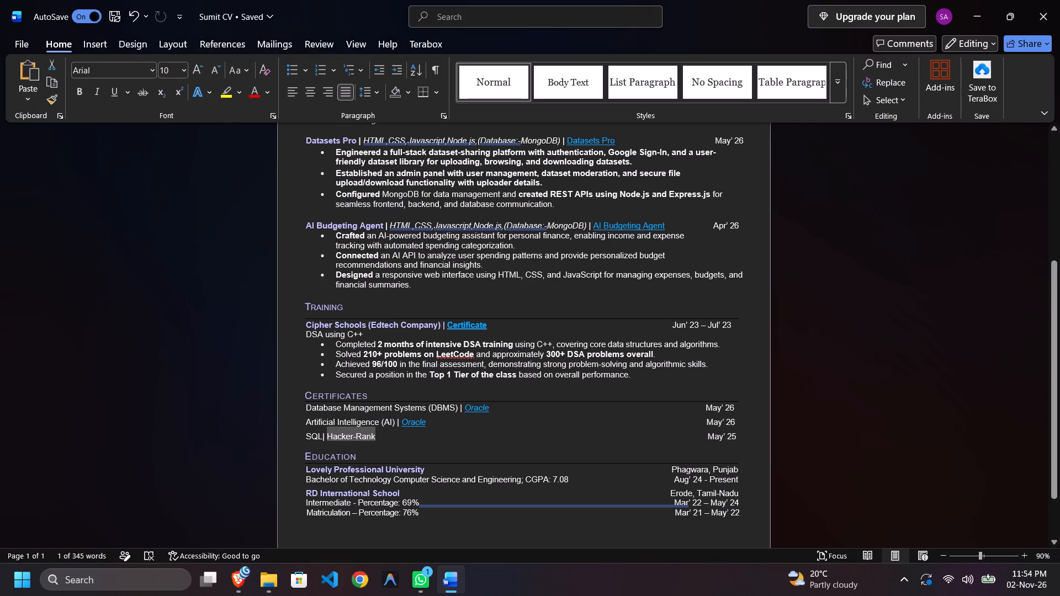
key(ctrl+k)
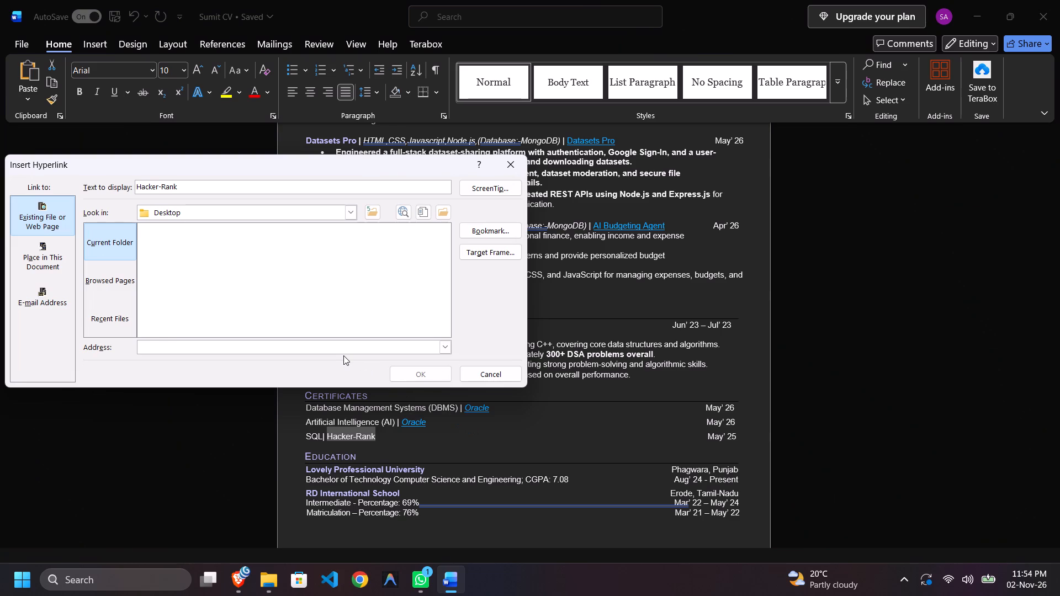
key(ctrl+v)
key(Return)
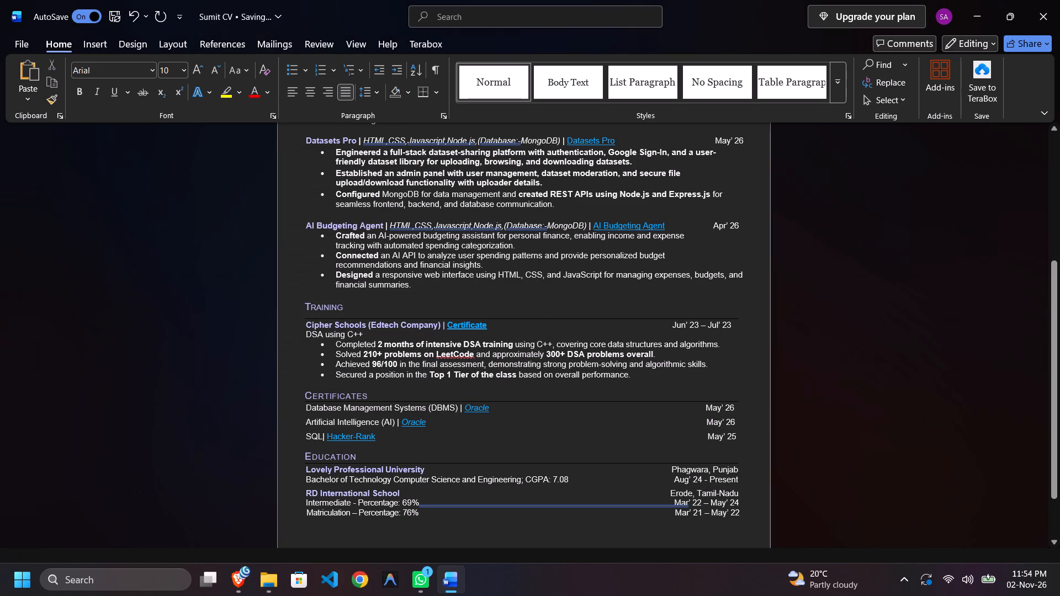
Remove the italics from the Oracle links on the Artificial Intelligence (AI) and Database Management Systems (DBMS) certificate lines.
click(426, 422)
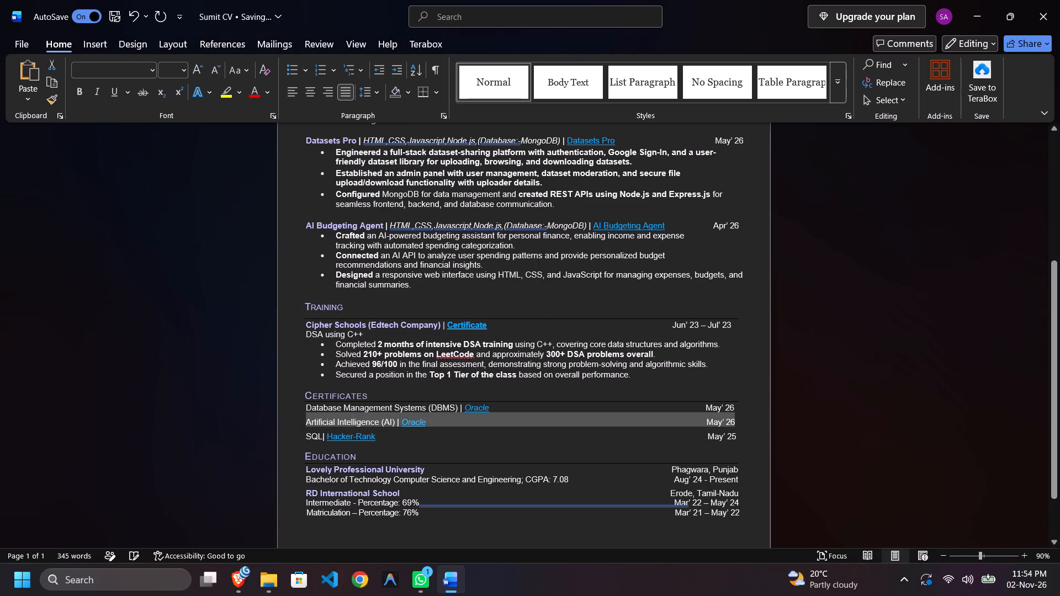
click(426, 422)
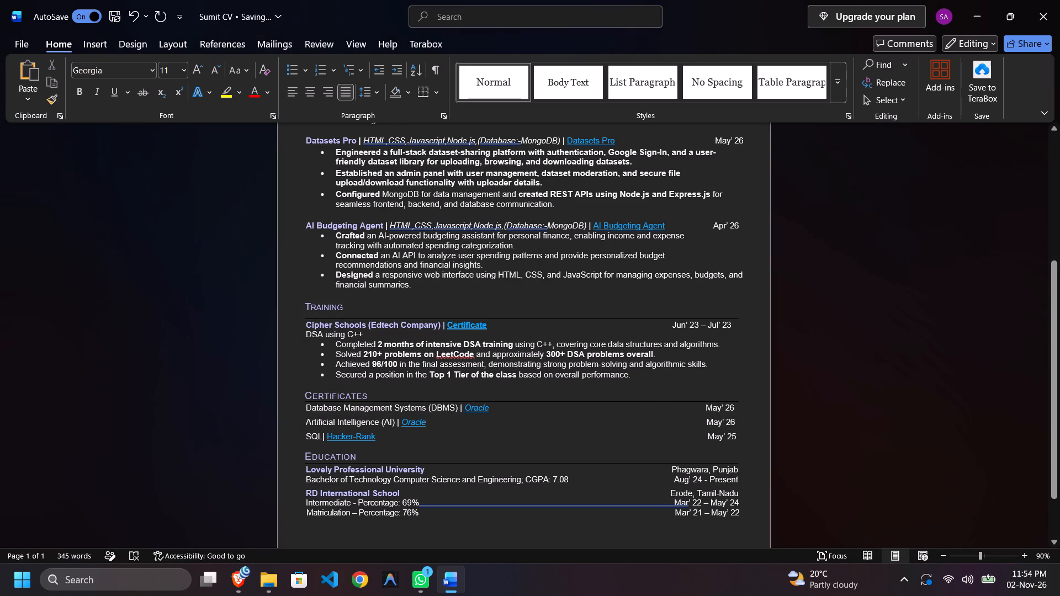
key(ctrl+shift+Left)
key(ctrl+i)
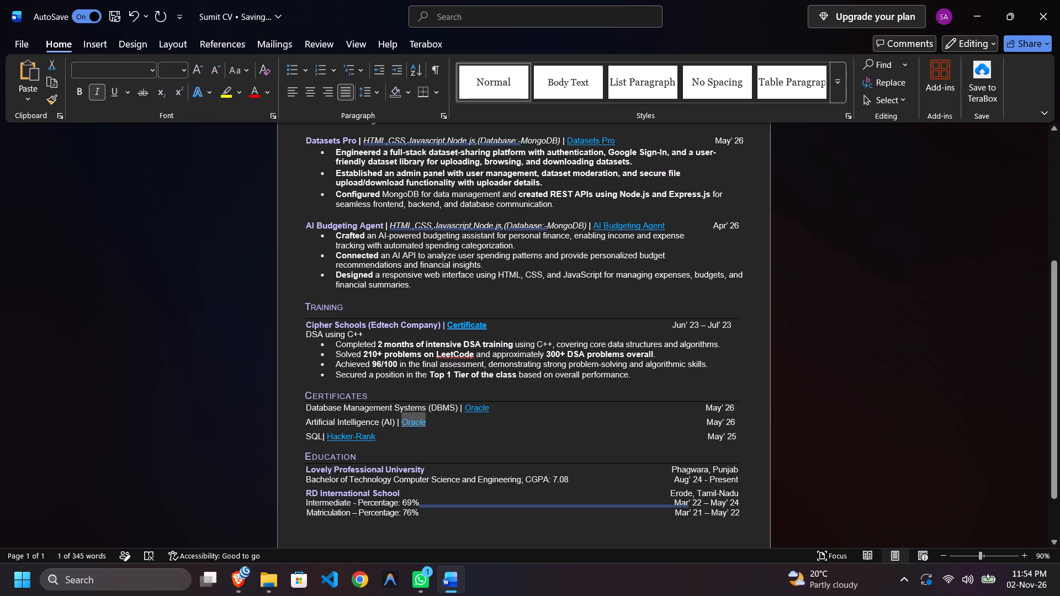
key(ctrl+i)
click(500, 415)
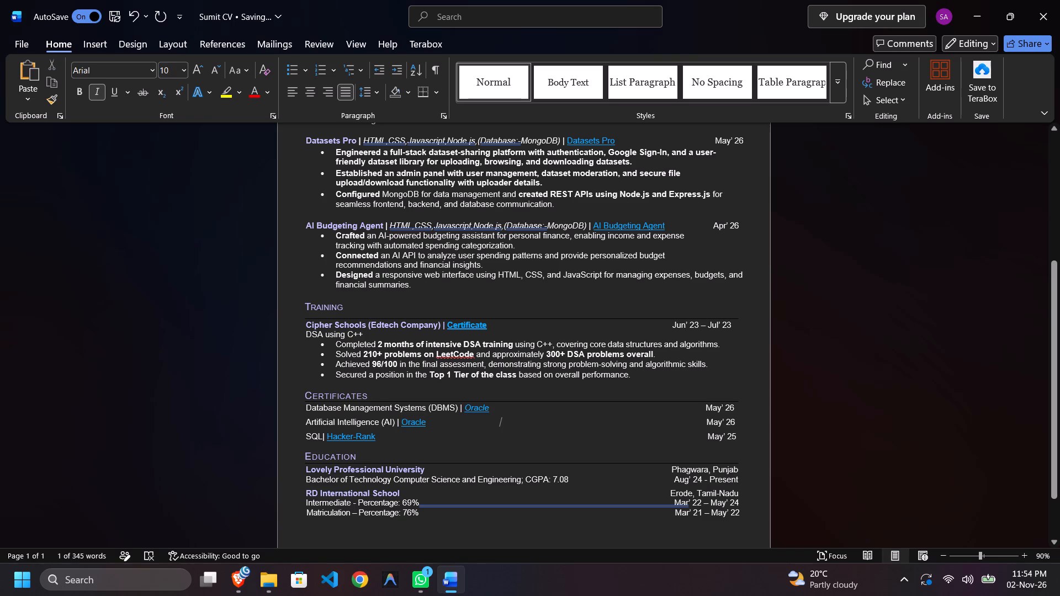
click(489, 411)
key(ctrl+shift+Left)
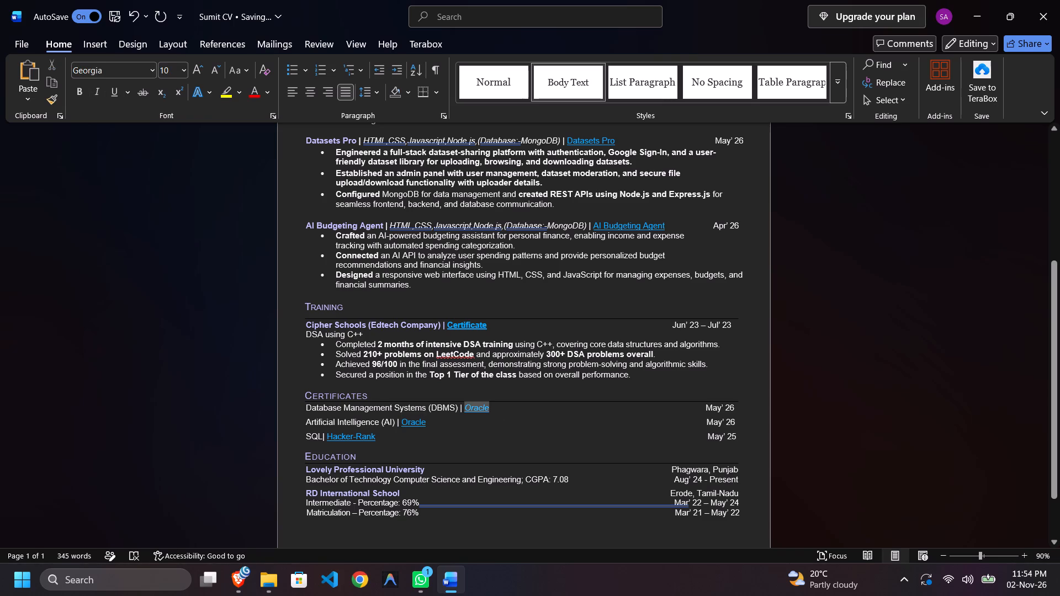
key(ctrl+i)
key(ctrl+i)
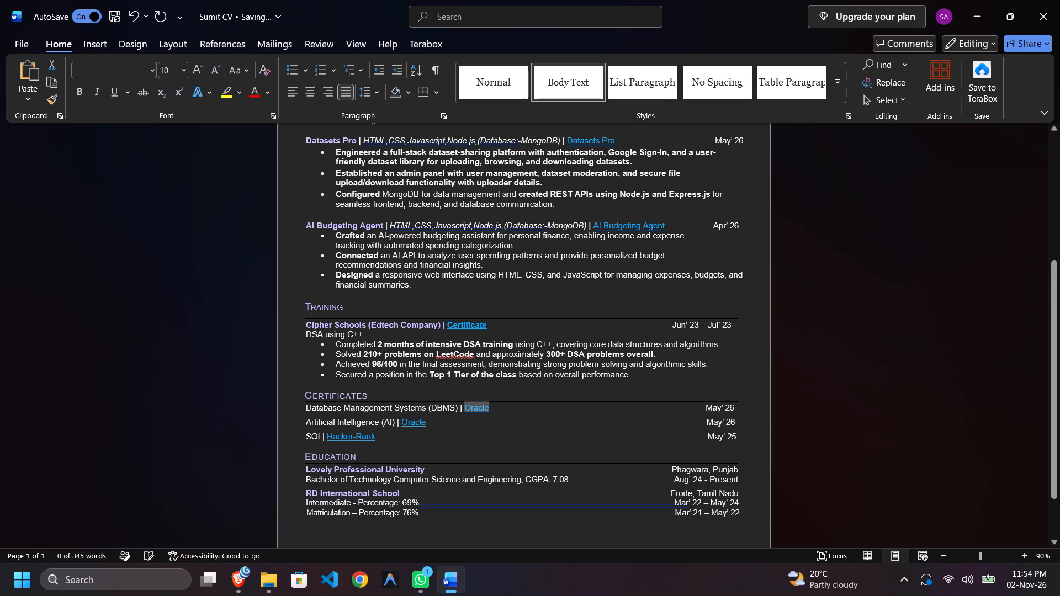
click(489, 411)
Print the resume with Microsoft Print to PDF, replacing the existing Sumit CVf file in Downloads, and close the document.
scroll(519, 472, down, 1)
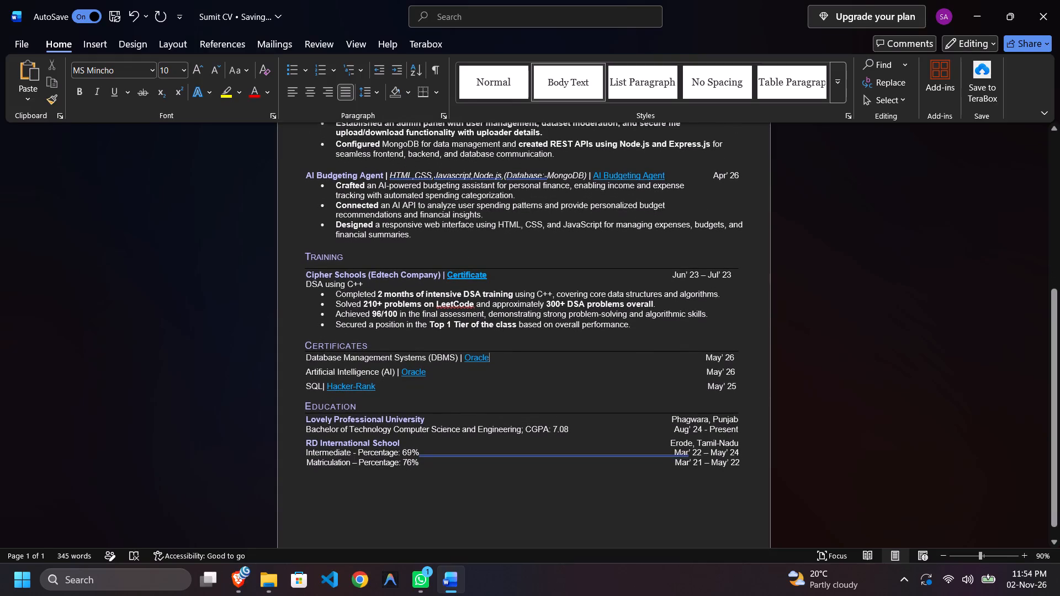
scroll(519, 472, up, 4)
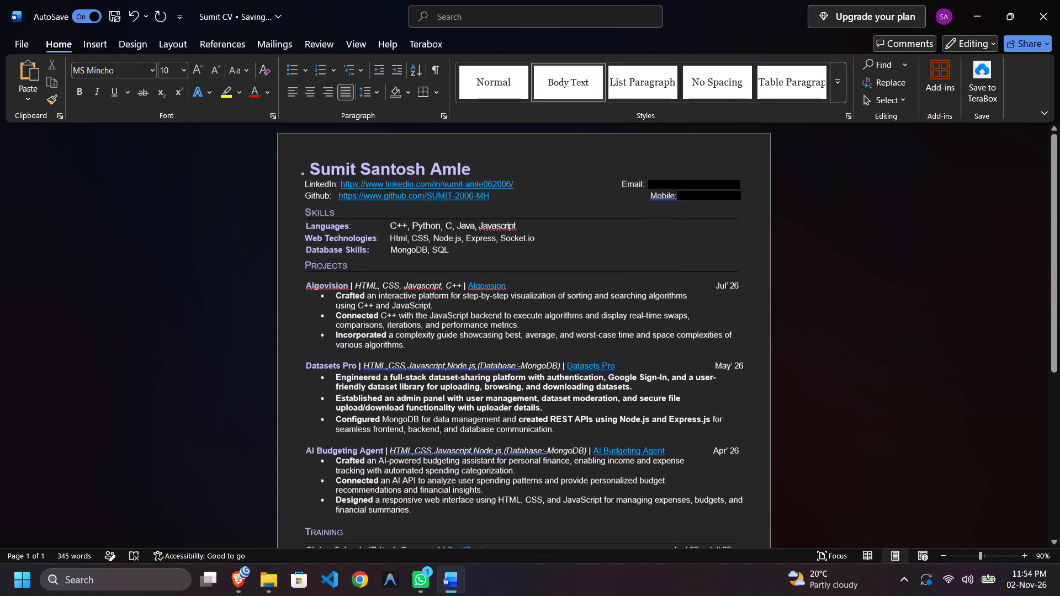
key(ctrl+p)
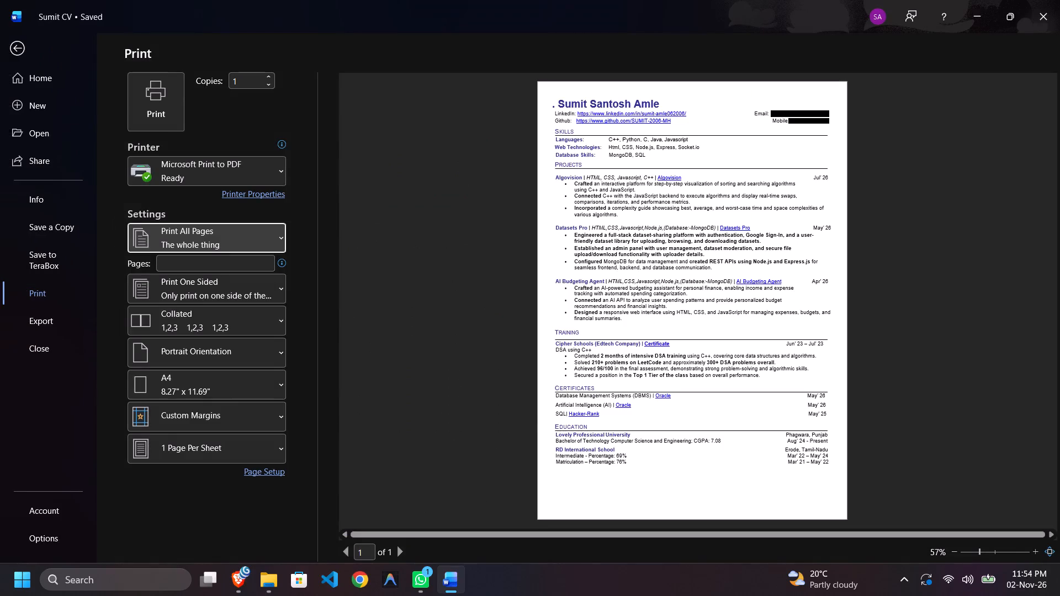
click(160, 95)
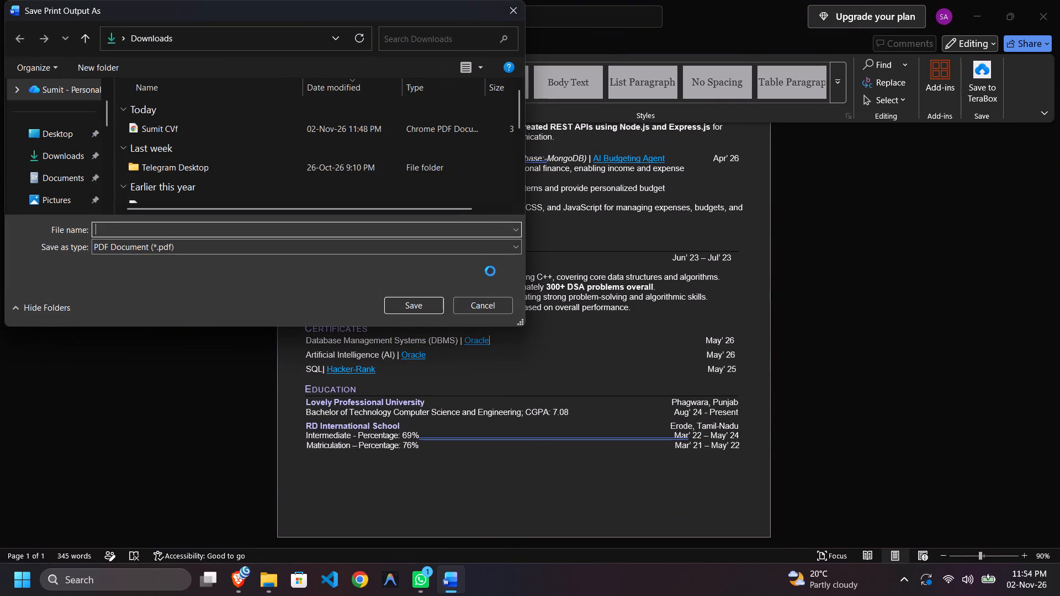
click(214, 130)
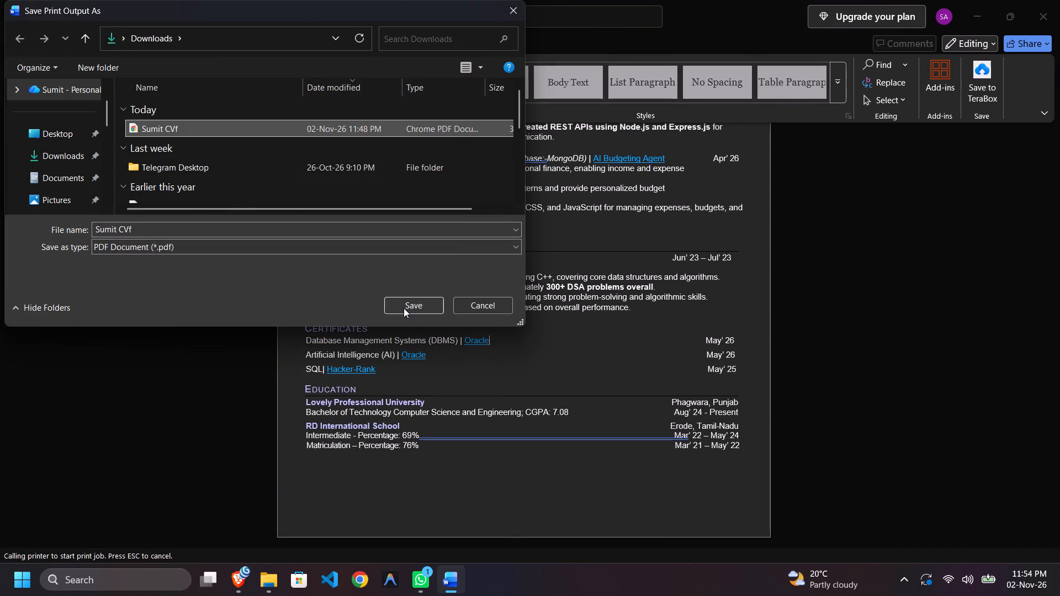
click(405, 307)
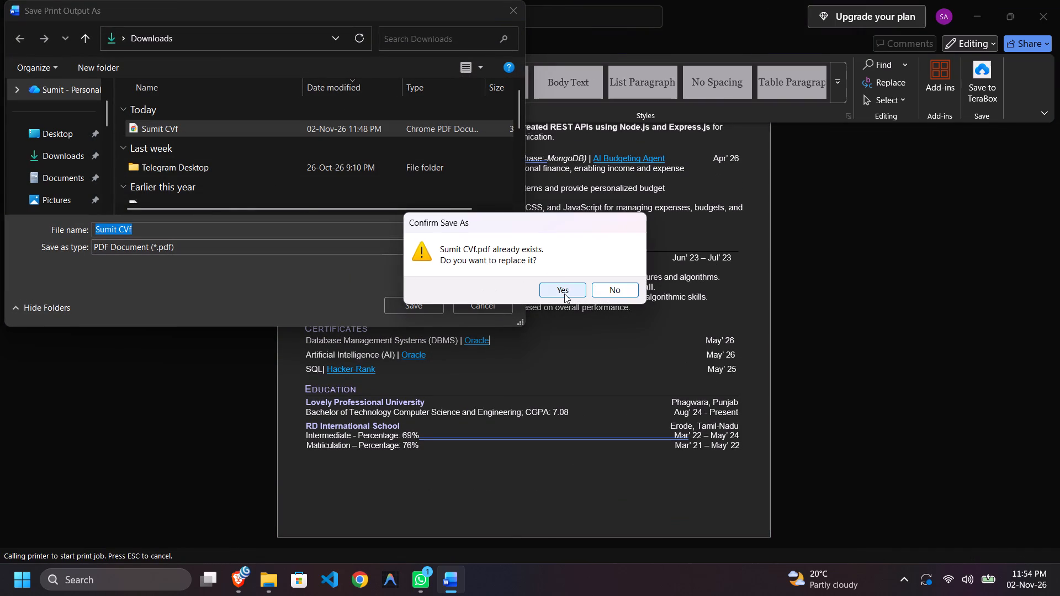
click(564, 294)
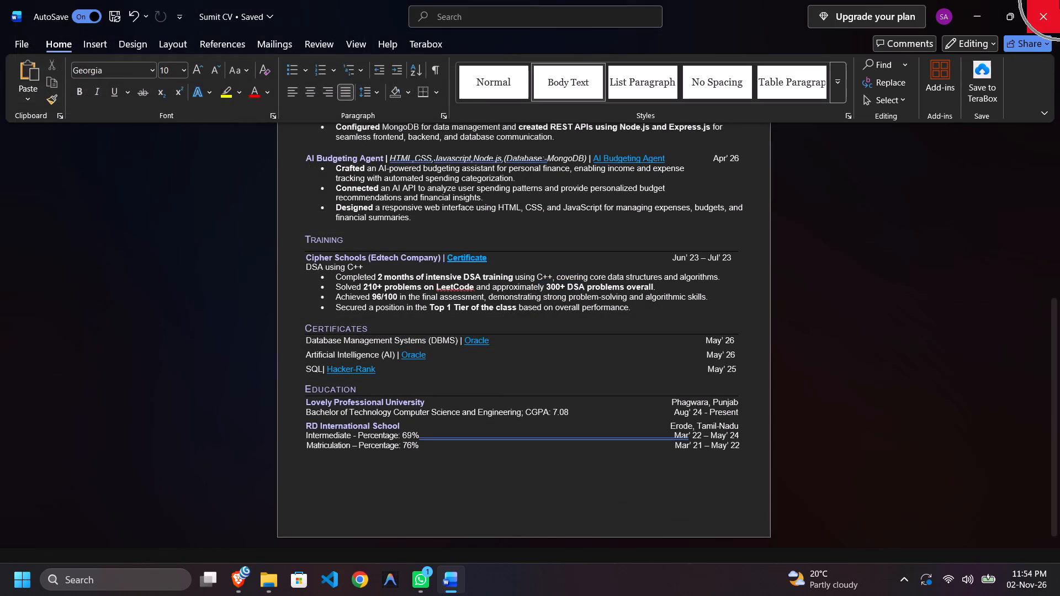
click(1059, 0)
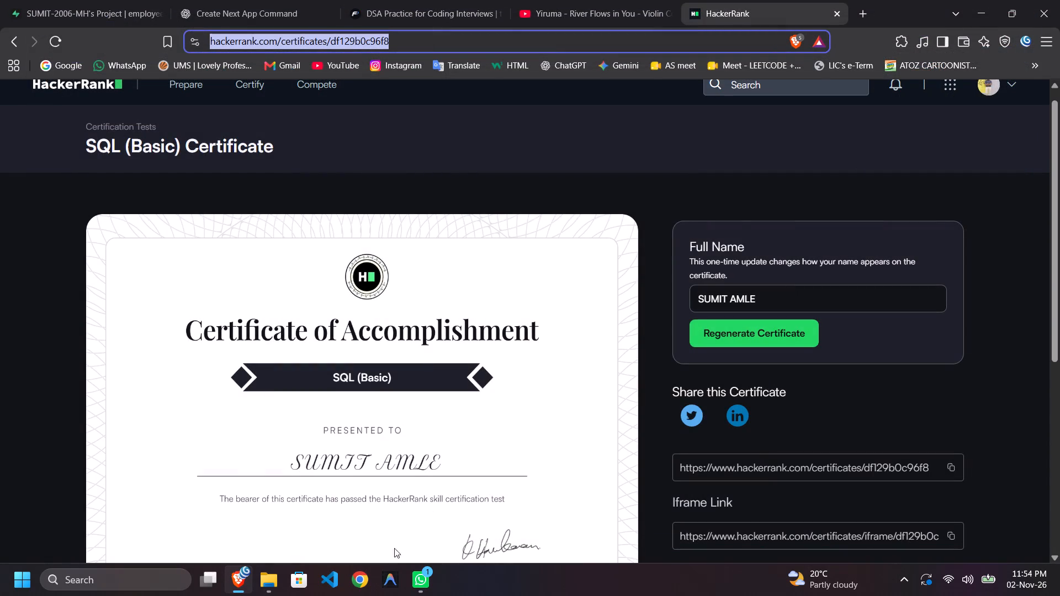
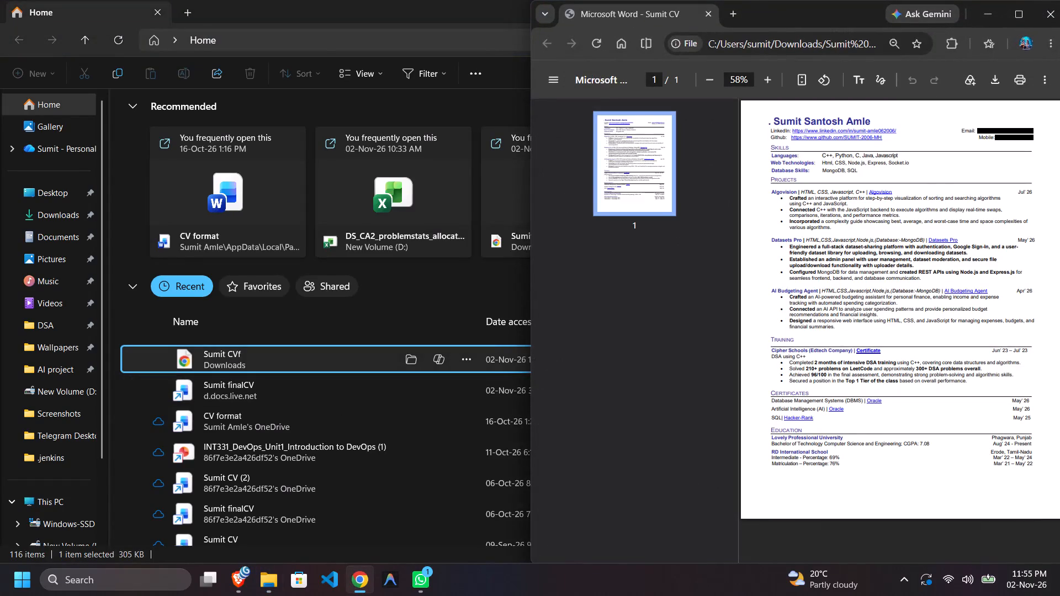
Enlarge the printed resume PDF to 100% and review its projects, training, certificates and education sections.
key(super+Up)
scroll(727, 283, up, 1)
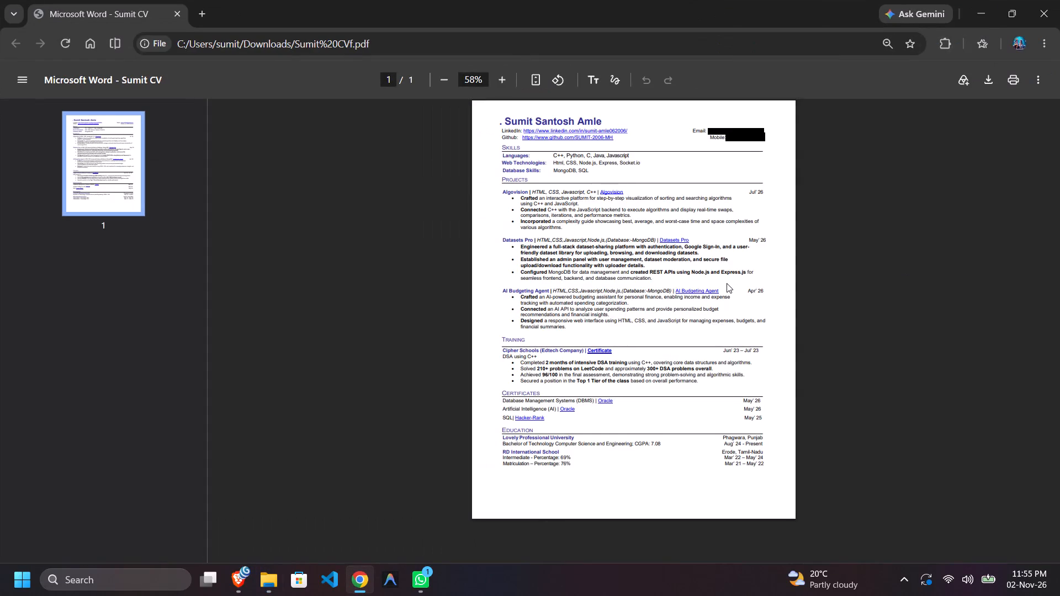
key(ctrl+plus)
key(ctrl+plus)
key(ctrl+plus)
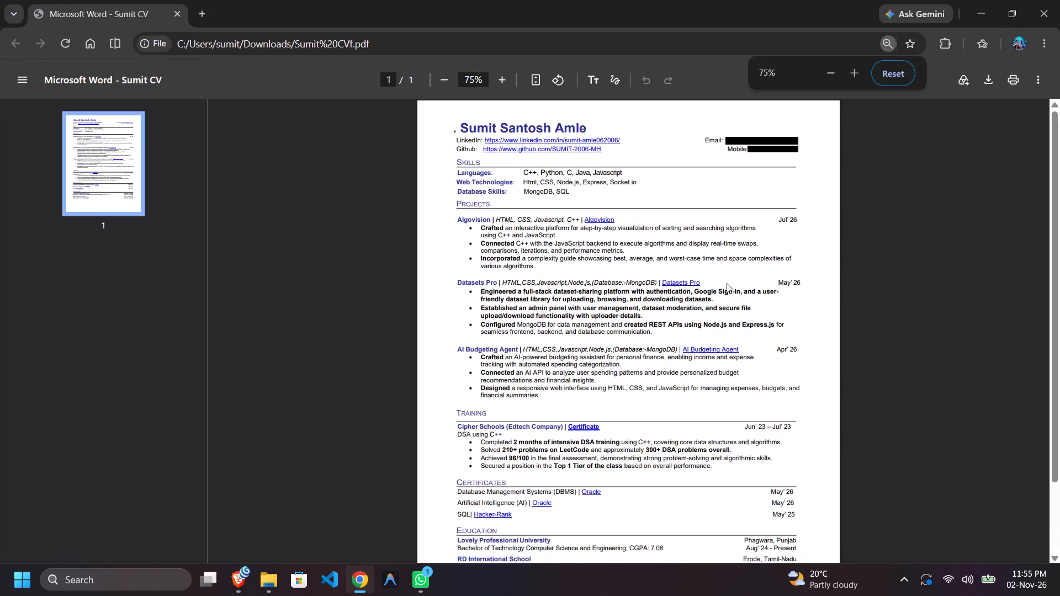
key(ctrl+plus)
key(ctrl+plus)
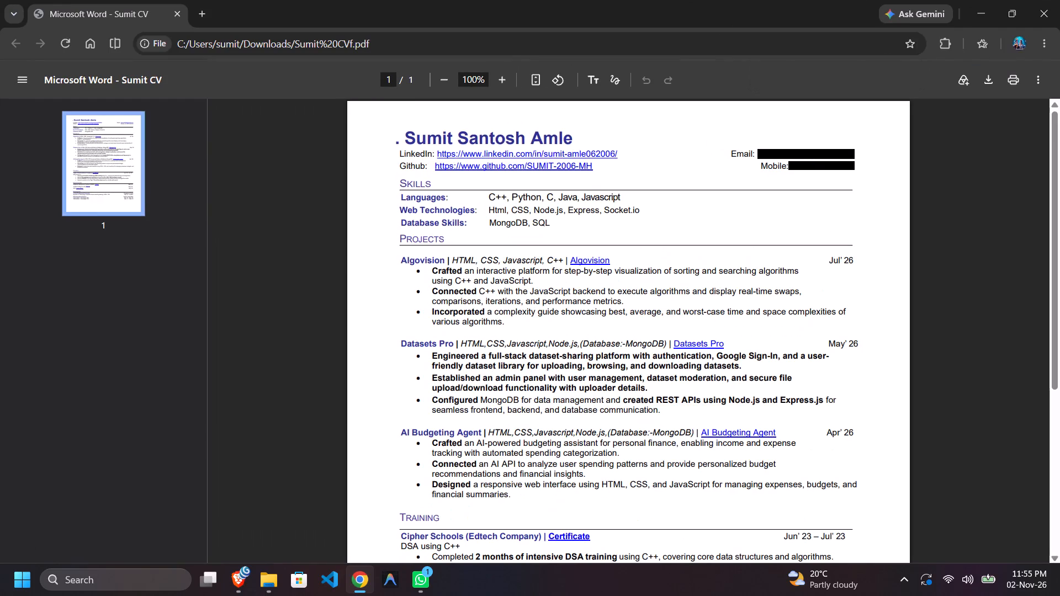
scroll(767, 350, down, 2)
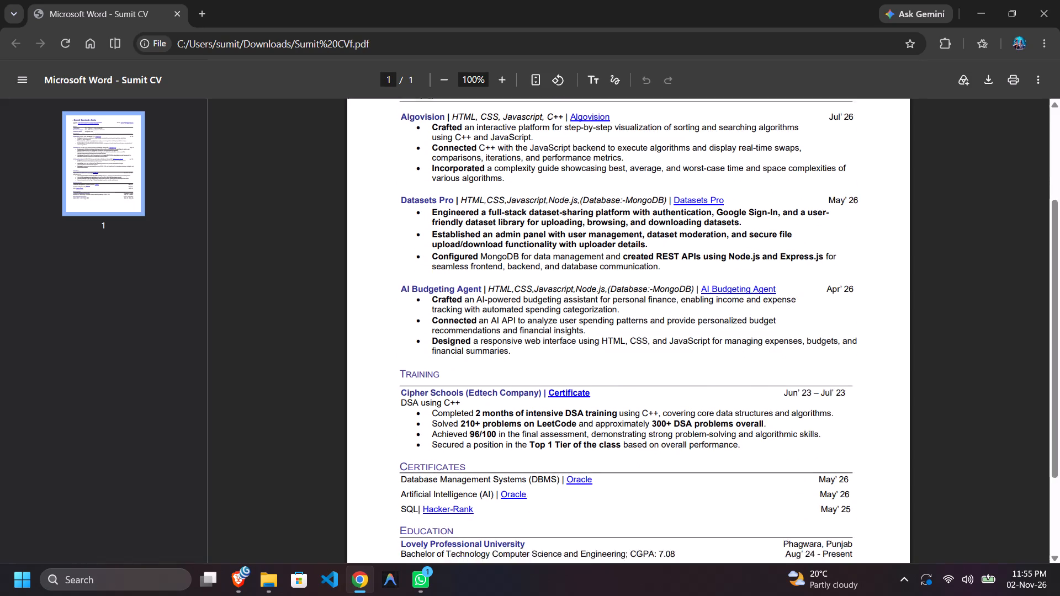
scroll(767, 350, down, 2)
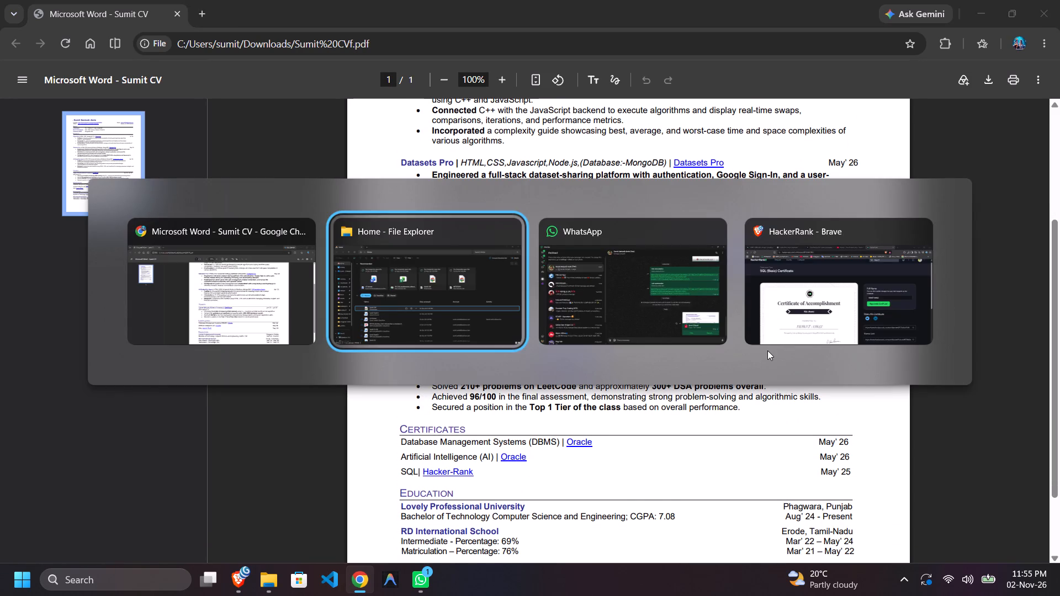
Close the File Explorer window.
click(1059, 0)
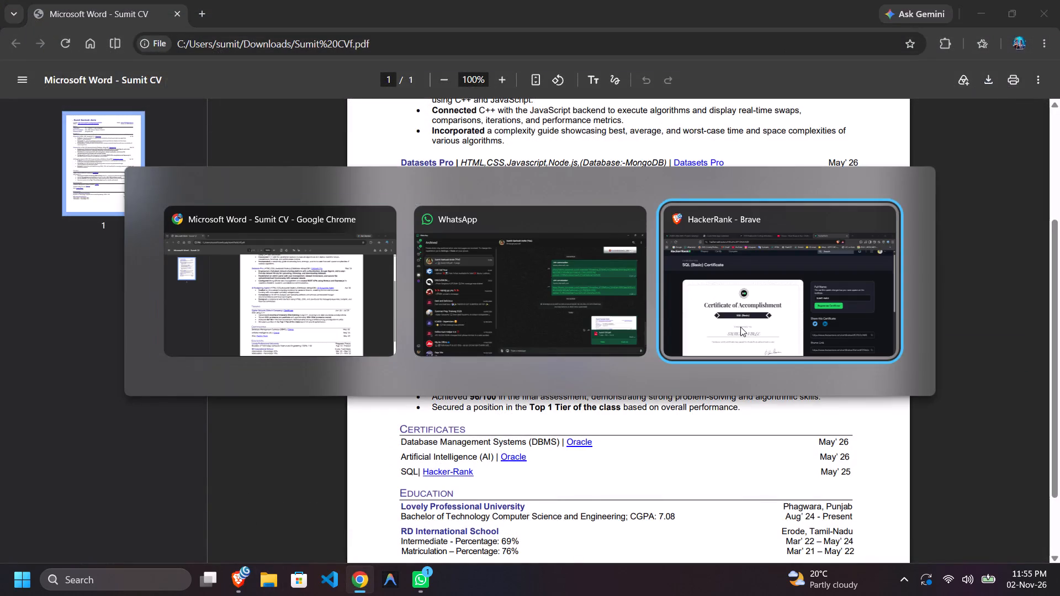
Launch Word and open the most recently modified Sumit CV document from the OneDrive Desktop folder.
key(super+s)
text(word)
key(Return)
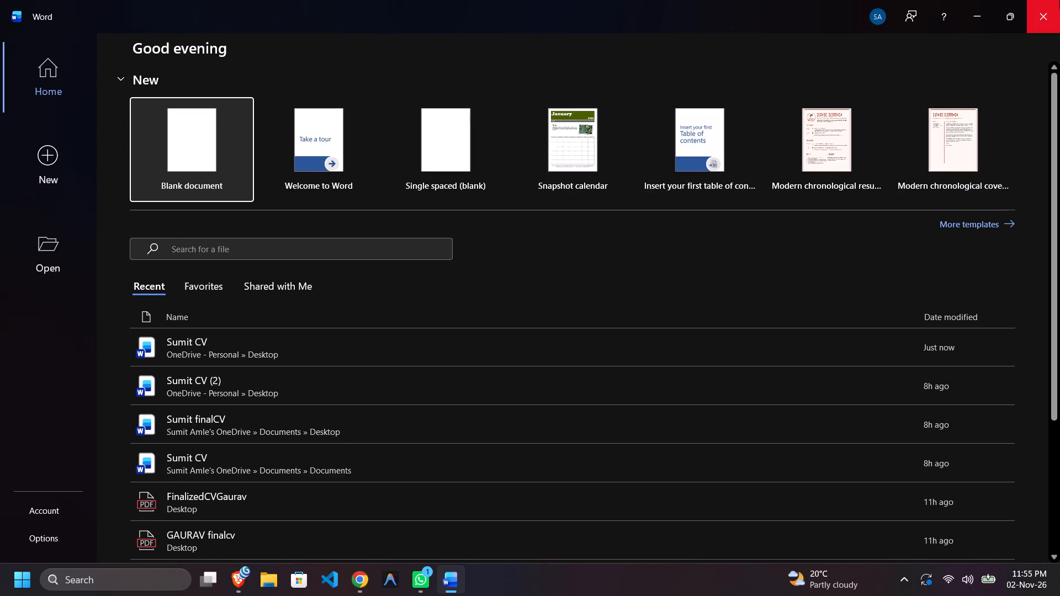
click(466, 332)
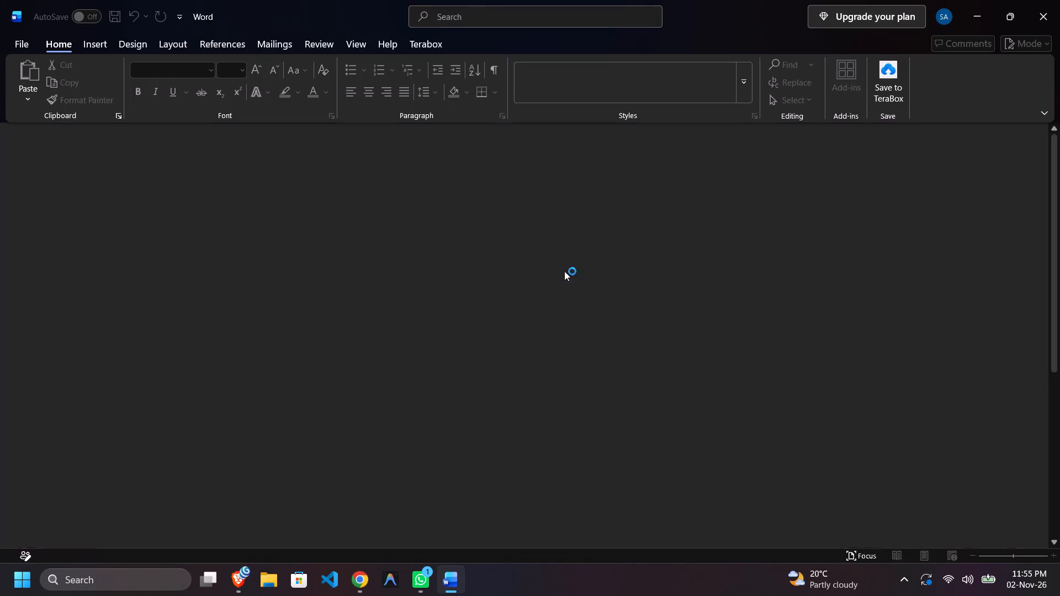
Add an empty line below the Database Skills line, above the Projects heading.
click(507, 260)
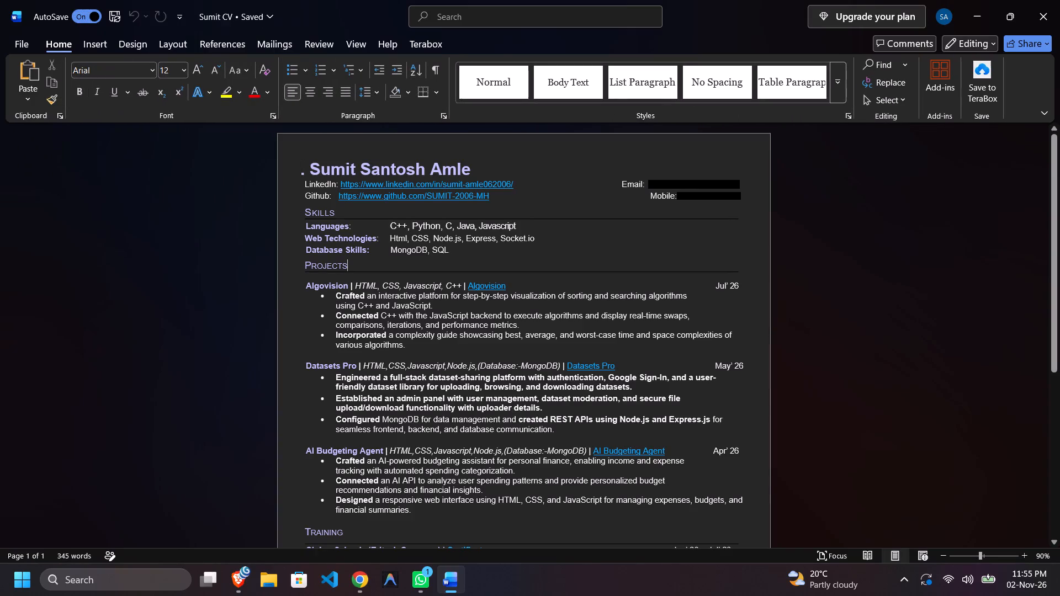
click(517, 248)
key(Return)
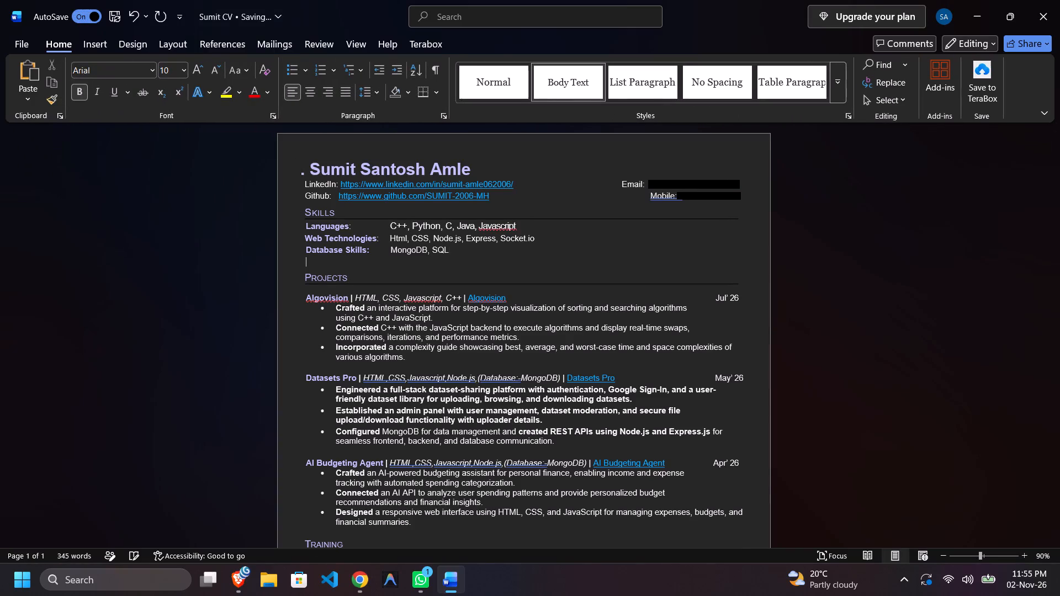
Enter the text "Soft Skills" within the bold Database Skills label, just before its colon, so it takes the label formatting.
click(364, 250)
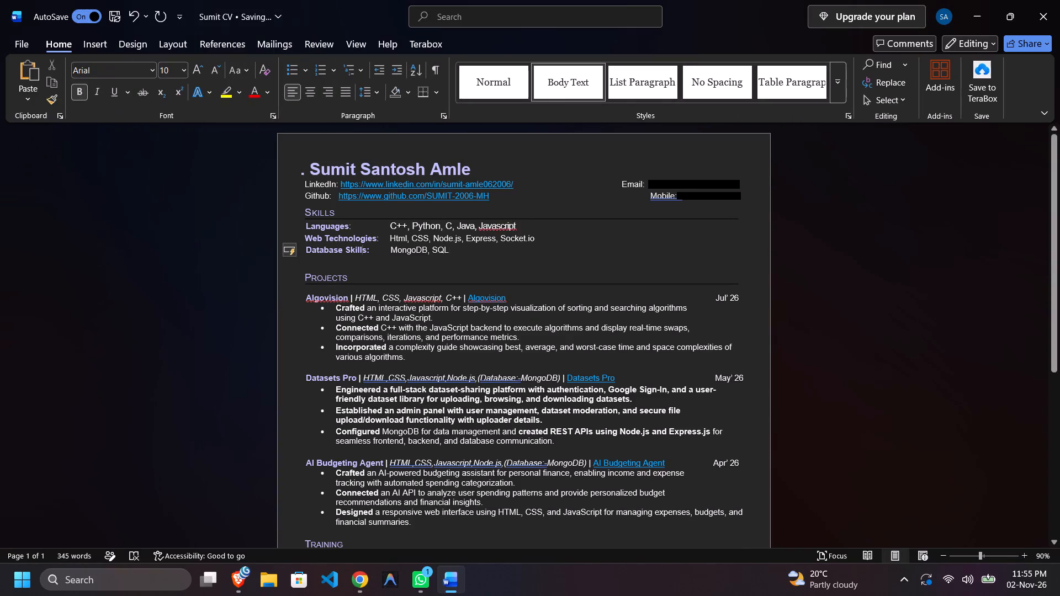
key(Down)
key(Up)
key(Right)
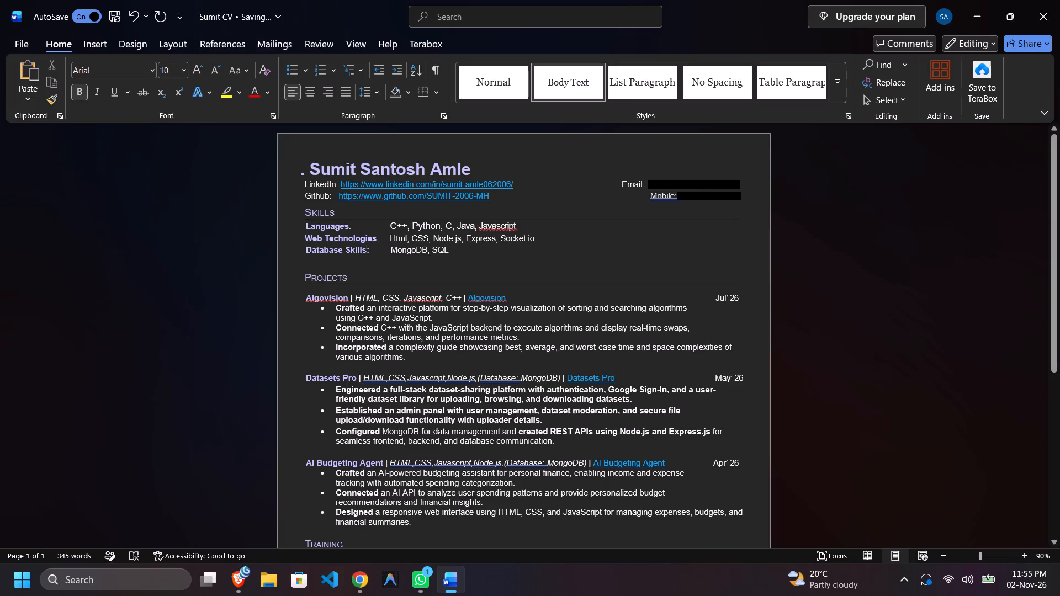
text(Soft)
key(space)
text(Skills)
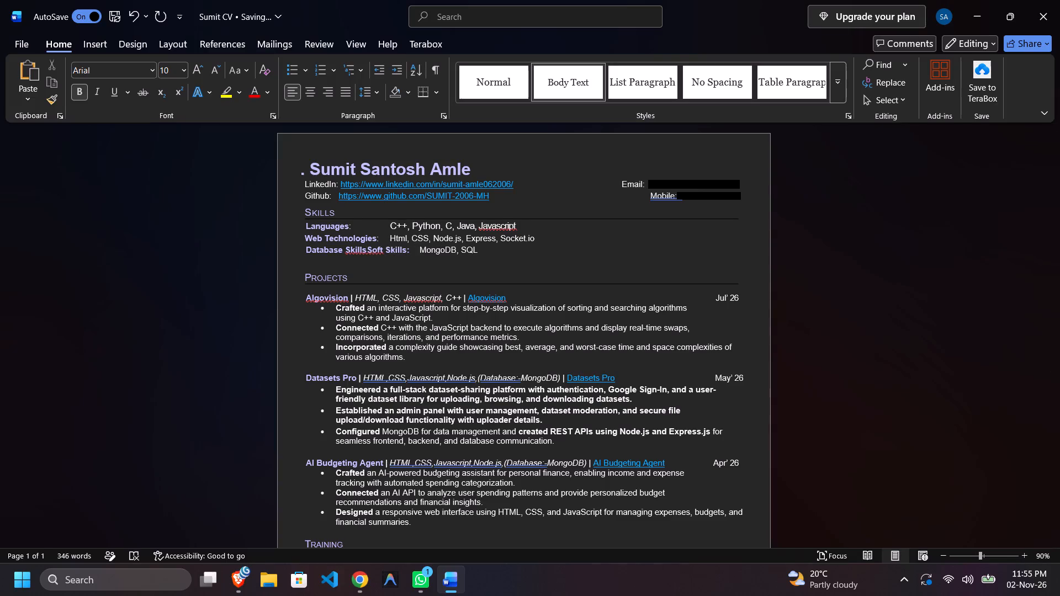
Move the "Soft Skills" text onto the empty line below, add a colon and space up to the skill values column.
key(shift+Left)
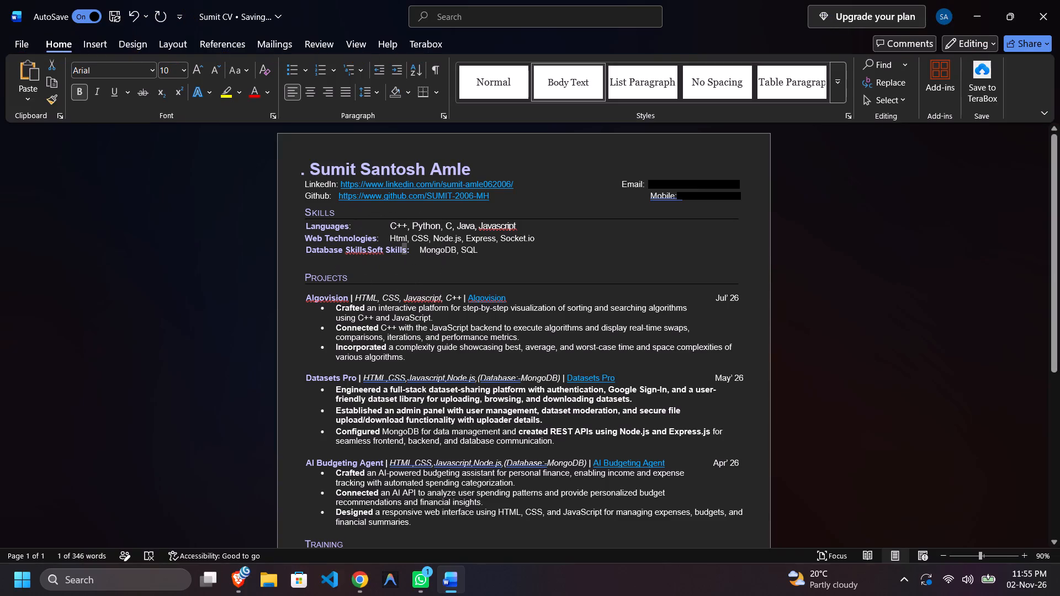
key(ctrl+shift+Left)
key(ctrl+shift+Left)
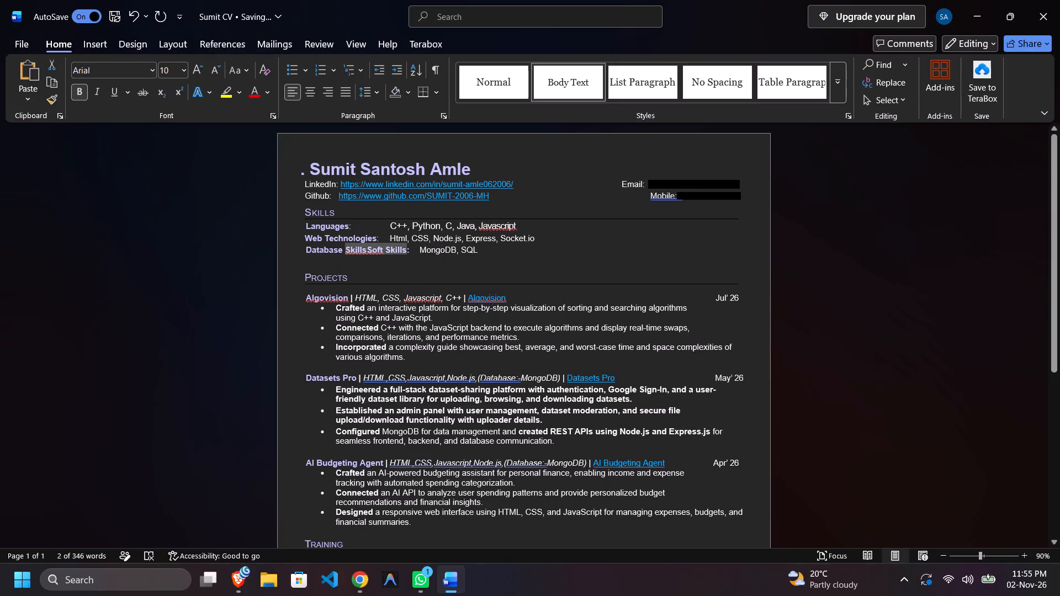
key(ctrl+shift+Right)
key(shift+Left)
key(shift+Left)
key(shift+Left)
key(shift+Left)
key(shift+Left)
key(ctrl+x)
key(Down)
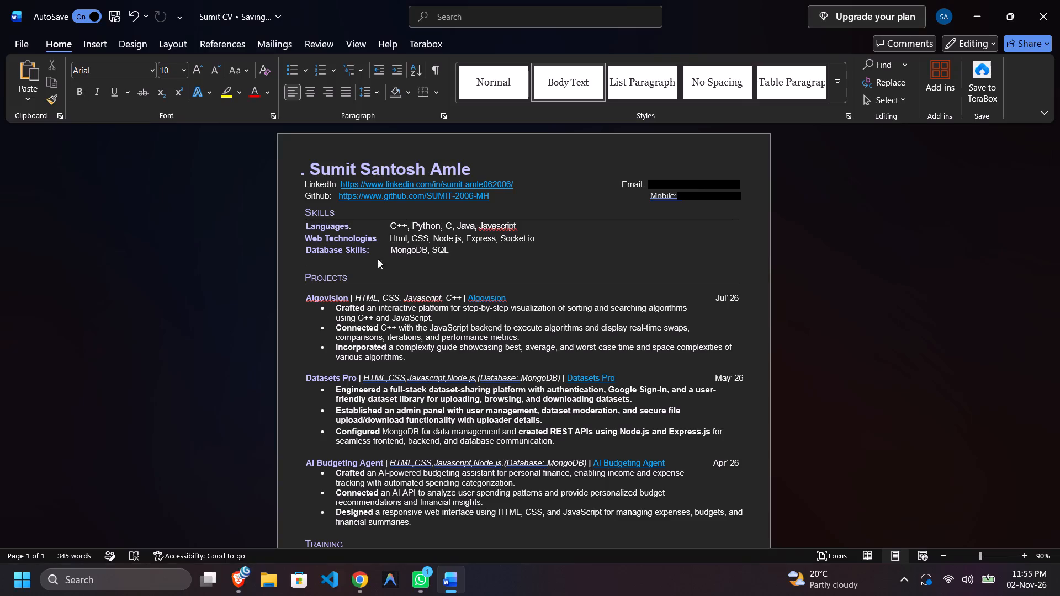
key(ctrl+v)
key(shift+colon)
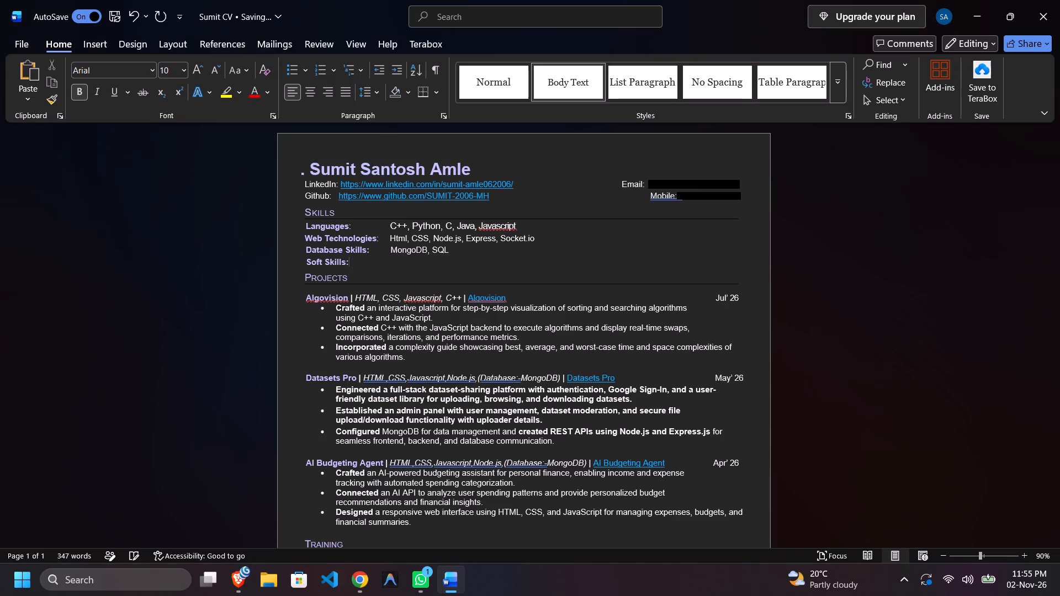
key(space)
key(space)
key(BackSpace)
key(super+1)
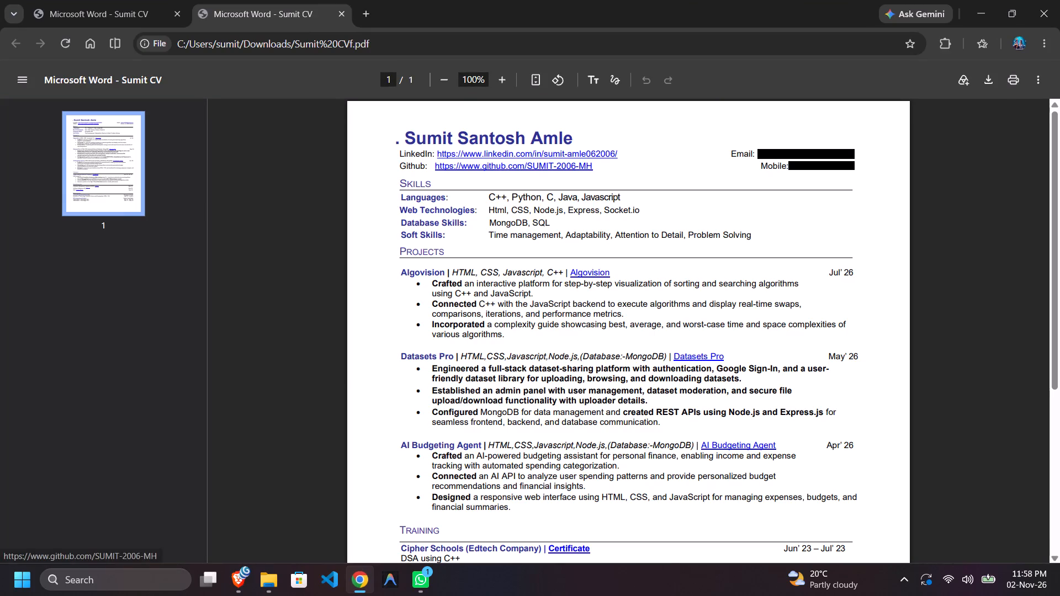
Review the exported resume PDF from the Projects section down through Education at the end of the page.
scroll(589, 367, down, 1)
click(589, 367)
scroll(589, 367, down, 2)
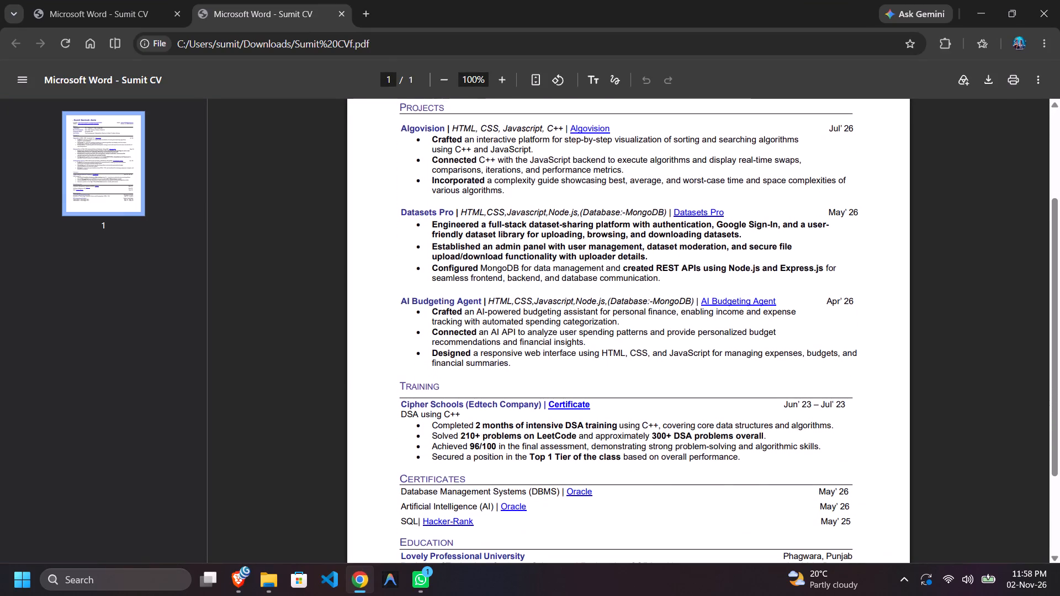
scroll(589, 367, down, 2)
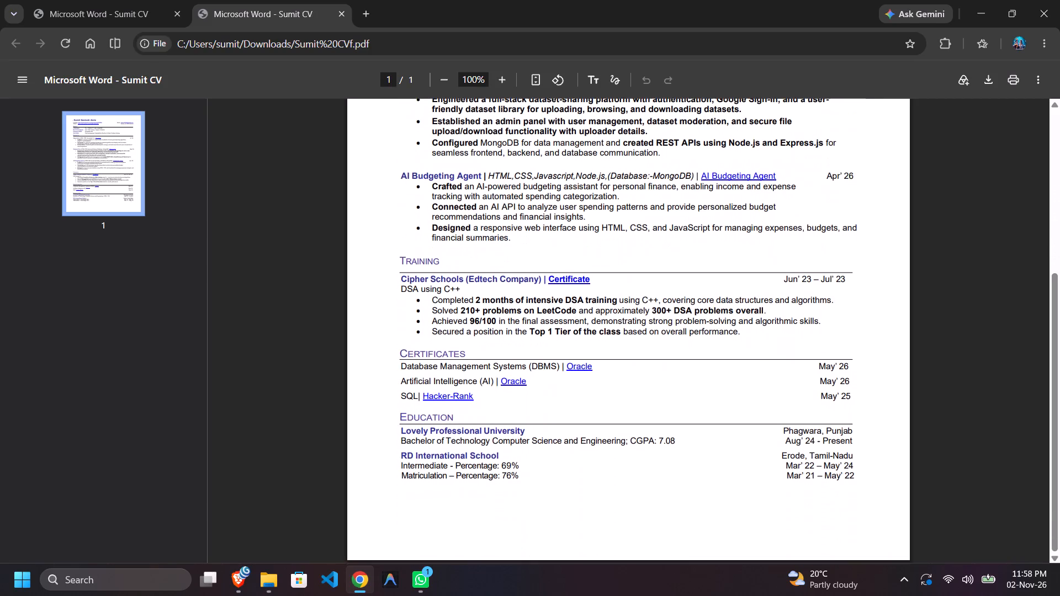
scroll(589, 367, down, 1)
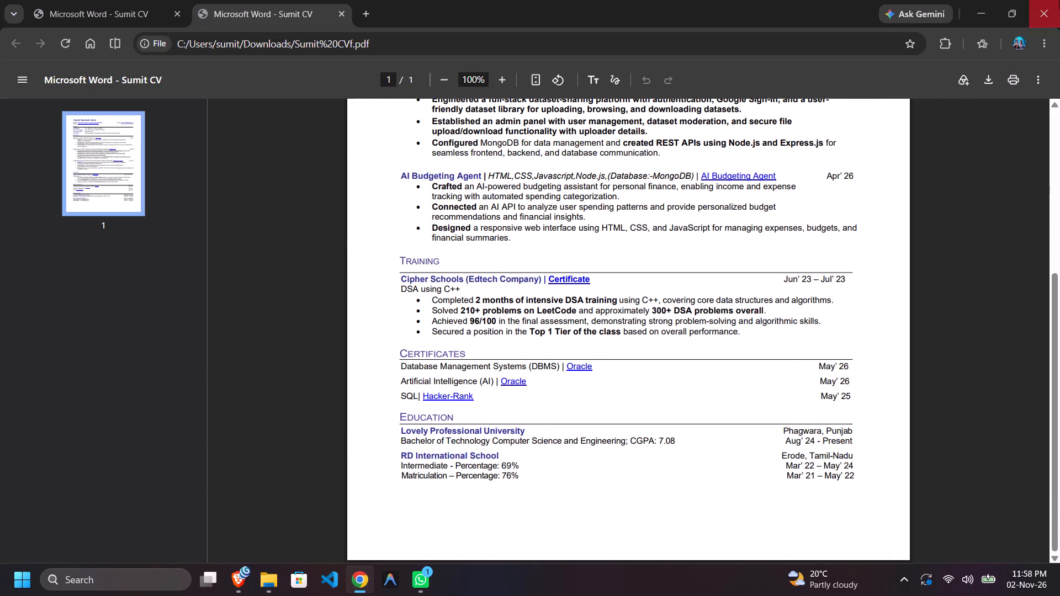